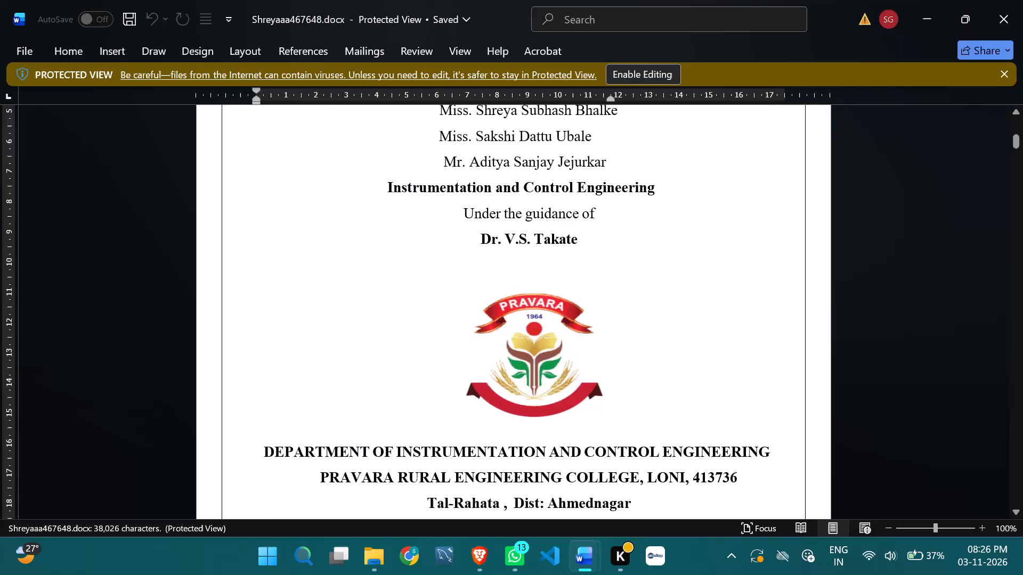
scroll(460, 357, up, 7)
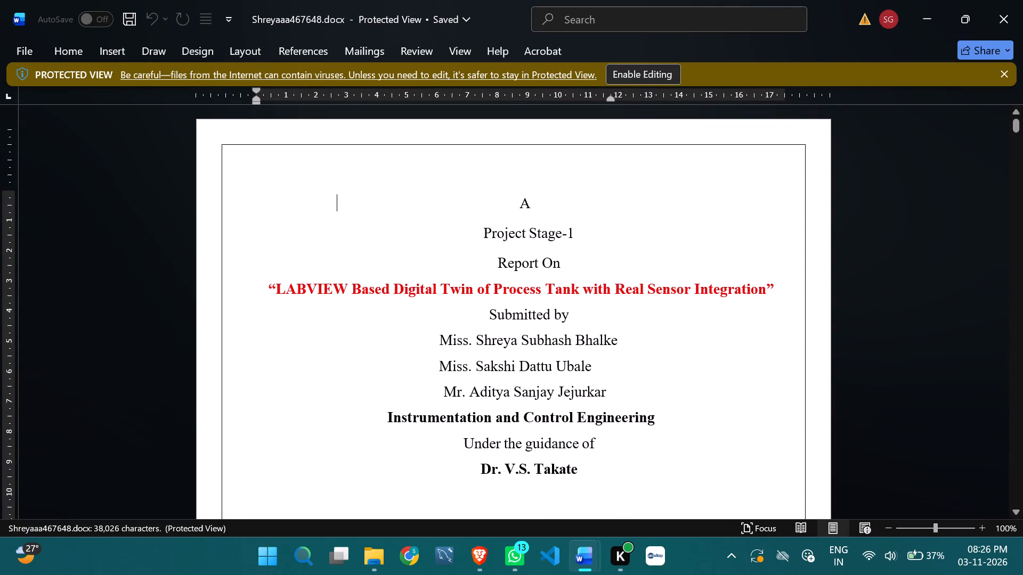
drag(515, 206, 612, 574)
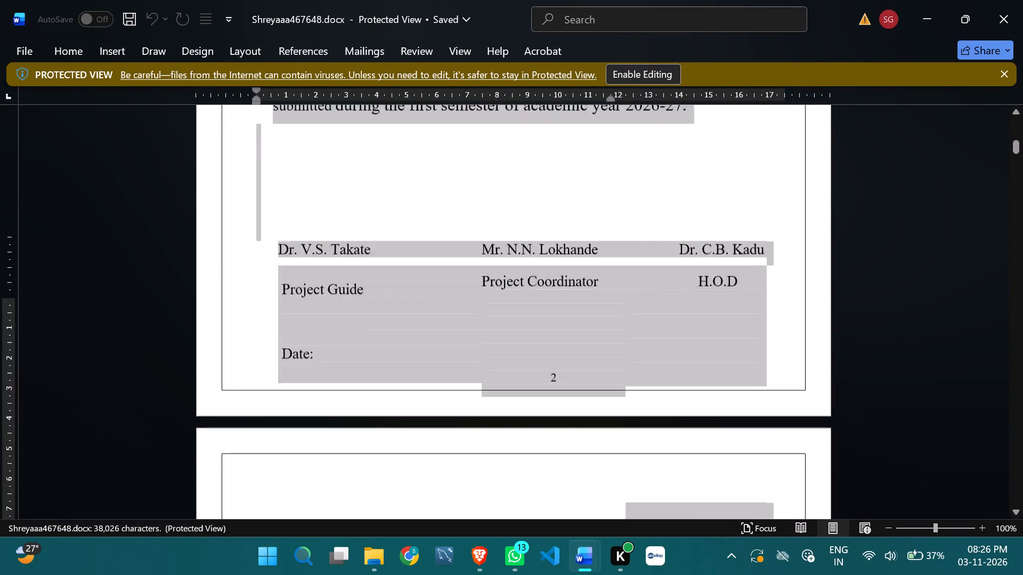
drag(612, 574, 612, 574)
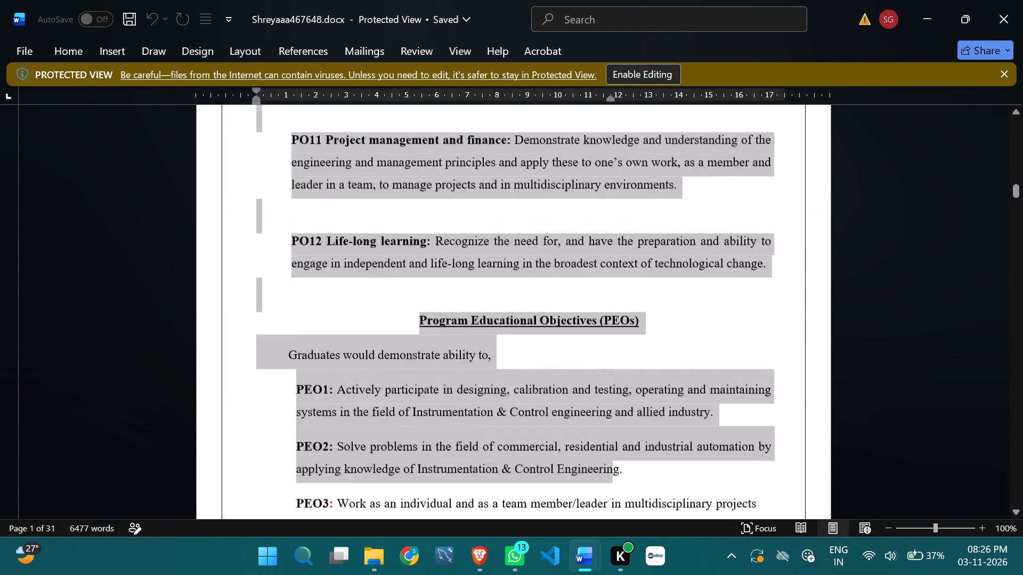
drag(612, 574, 620, 432)
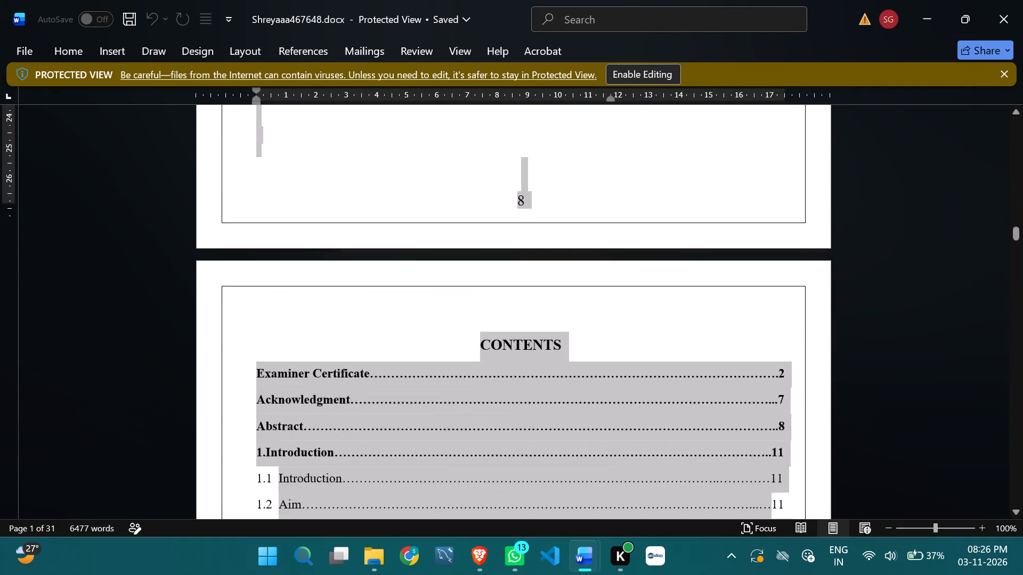
drag(620, 432, 615, 531)
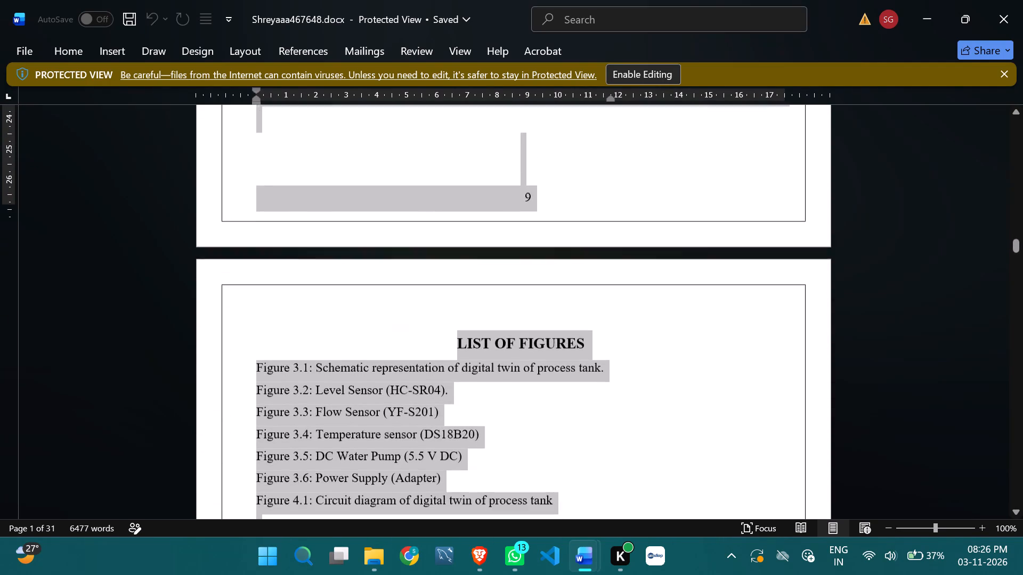
drag(615, 531, 616, 541)
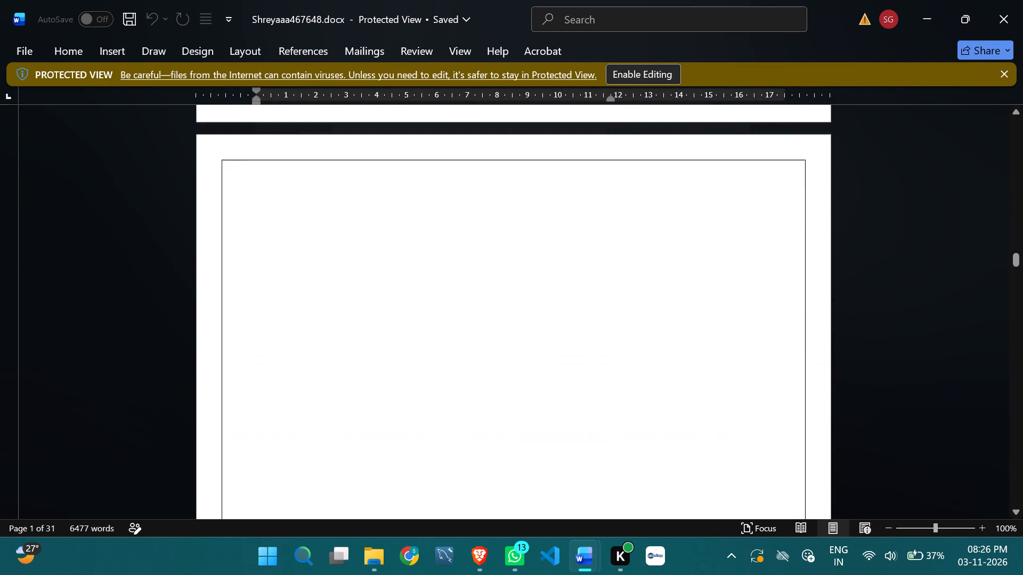
drag(616, 541, 577, 174)
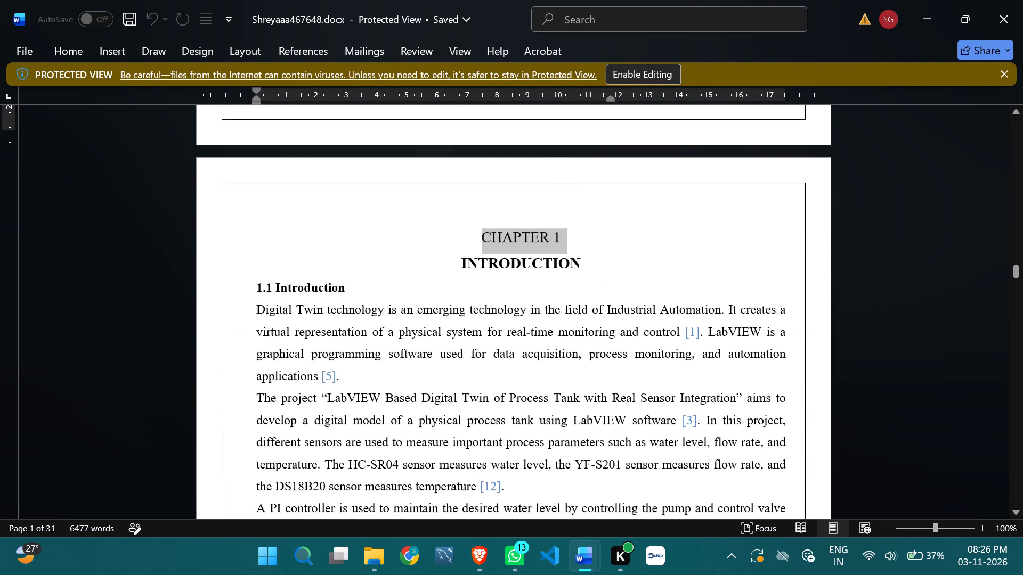
drag(577, 174, 522, 76)
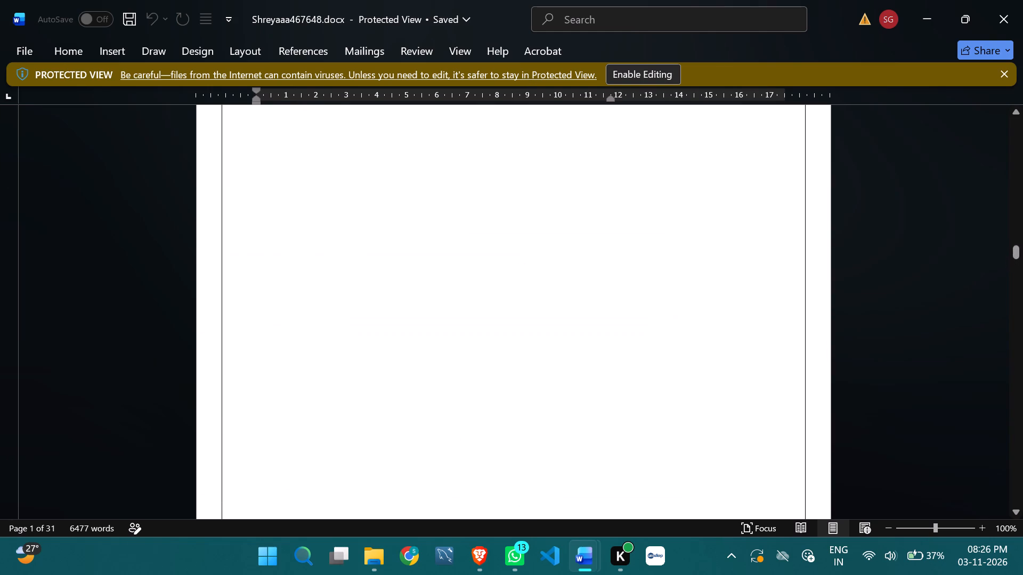
drag(522, 76, 567, 195)
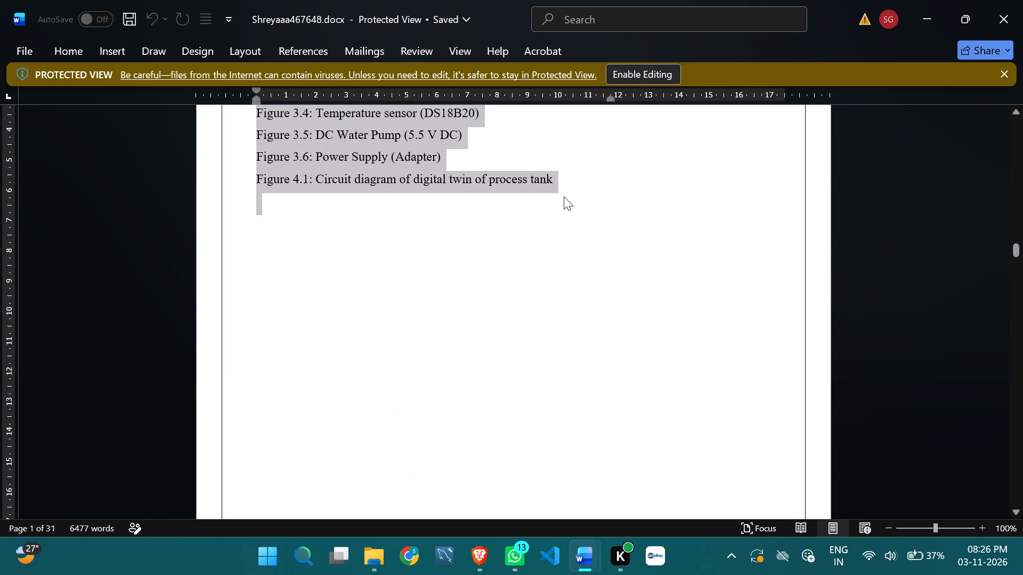
key(ctrl+c)
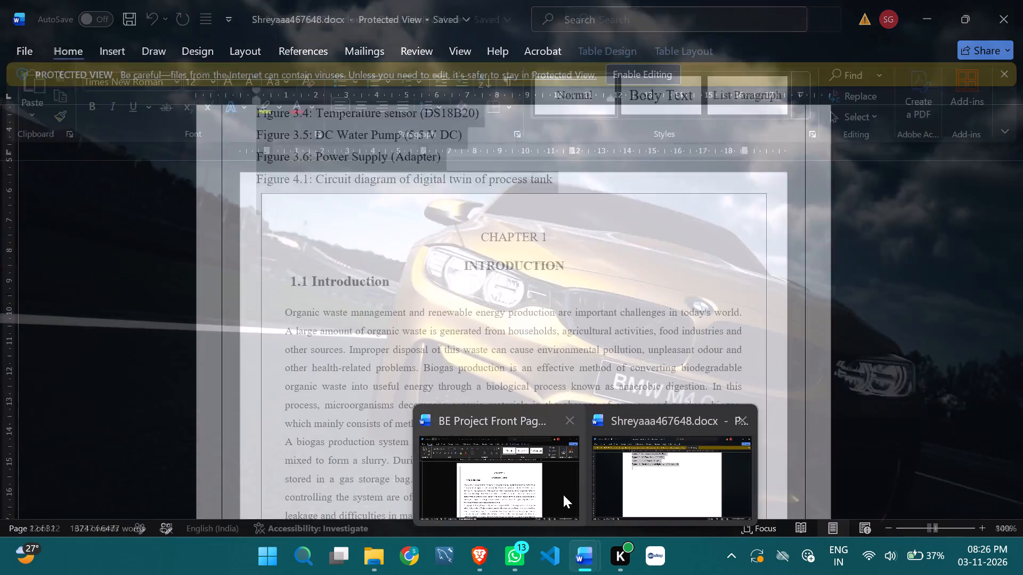
Switch to BE Project Front Page.docx and insert a blank page before the CHAPTER 1 heading.
click(558, 494)
click(484, 212)
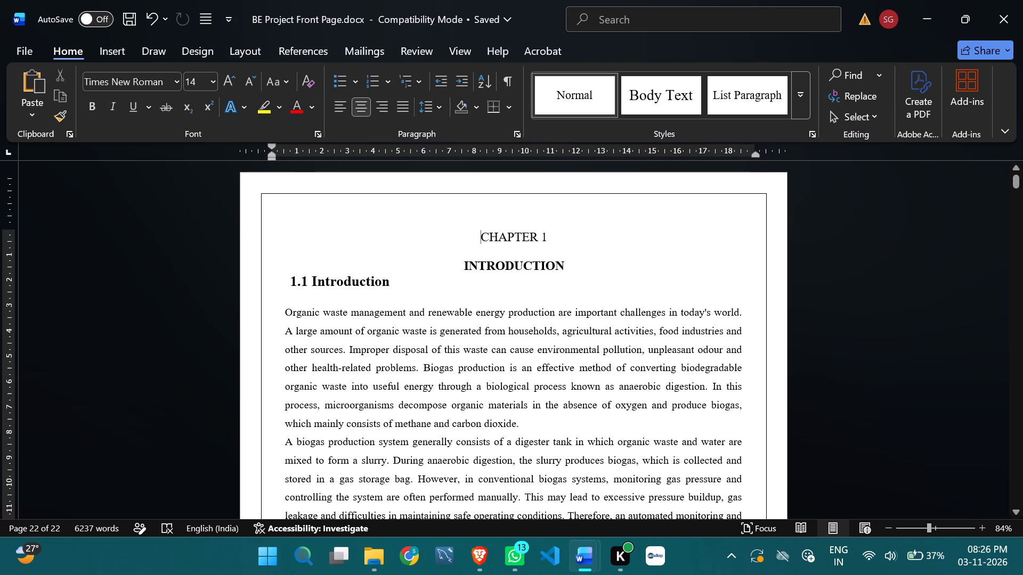
click(484, 212)
drag(124, 46, 124, 46)
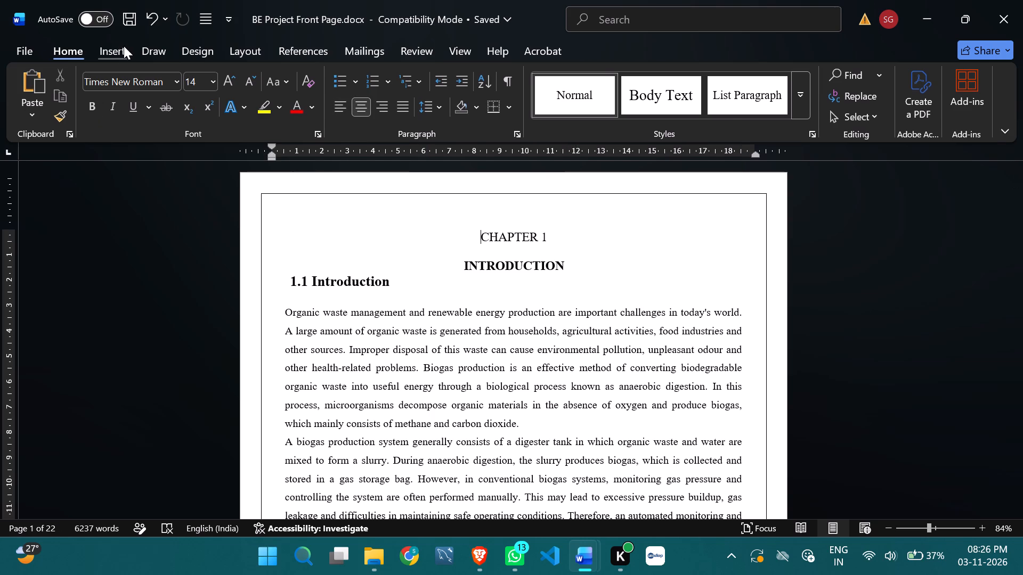
drag(124, 46, 119, 48)
click(39, 94)
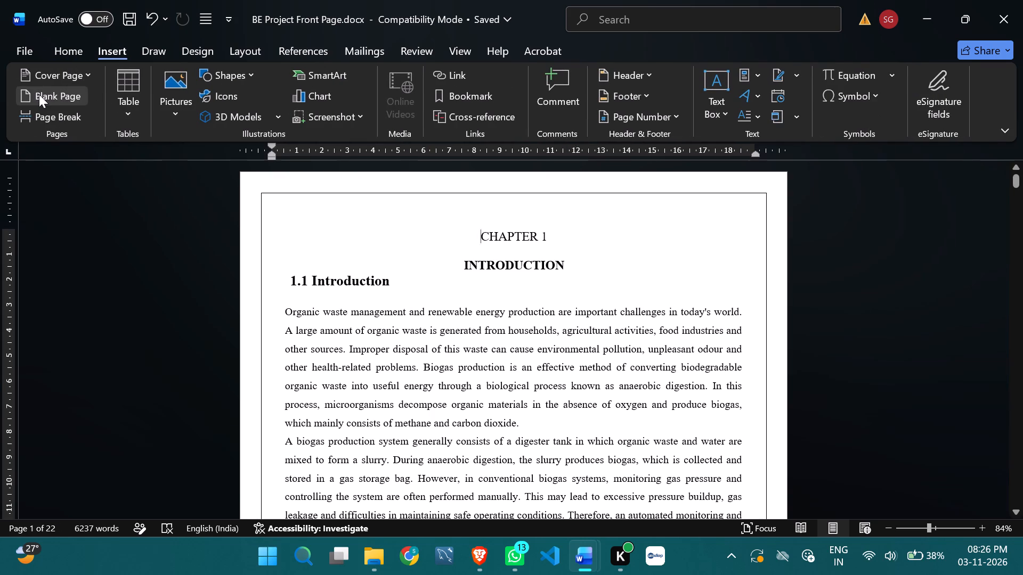
scroll(345, 262, up, 10)
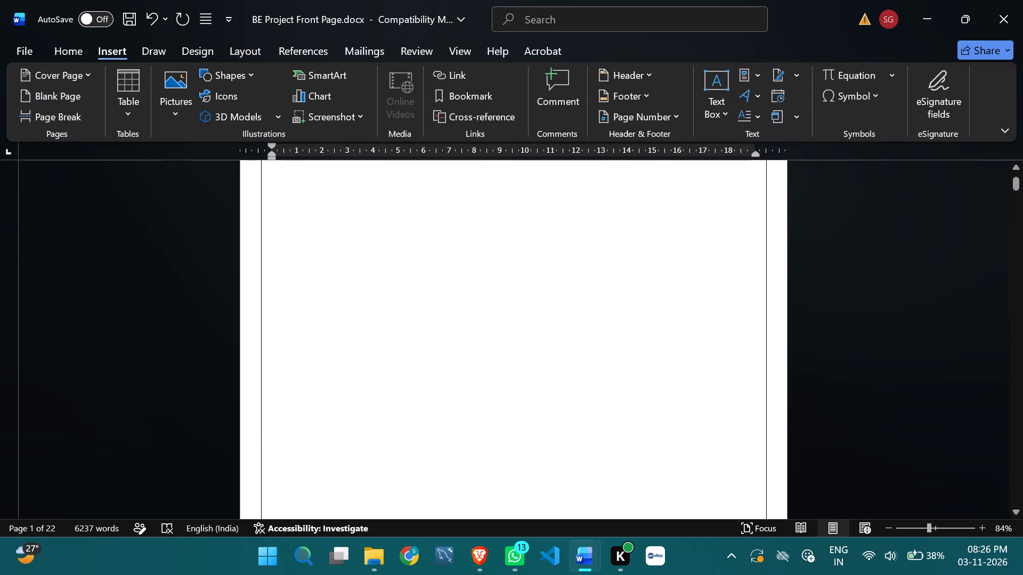
scroll(368, 275, down, 11)
click(418, 277)
scroll(417, 274, up, 2)
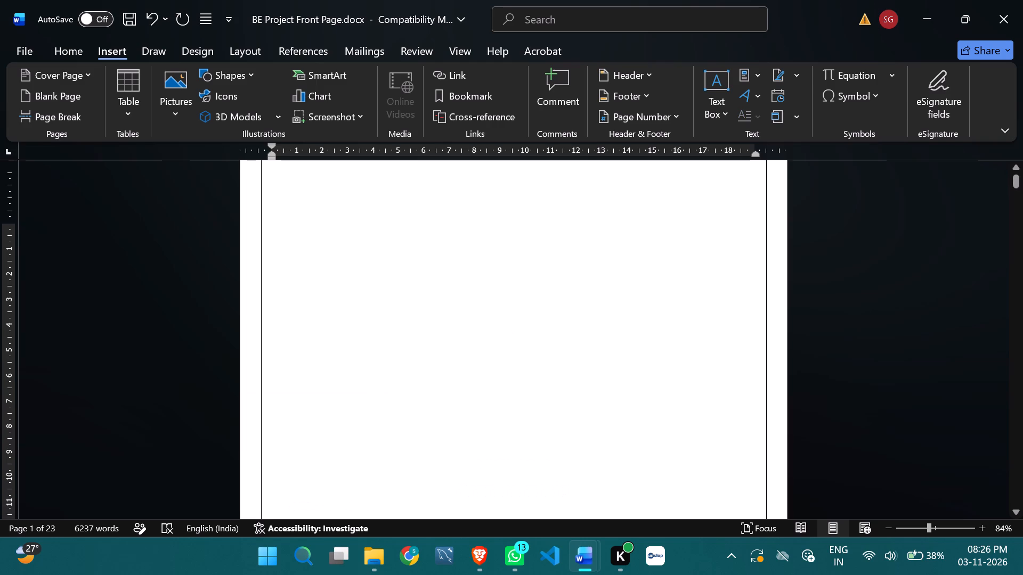
scroll(417, 274, up, 1)
key(Delete)
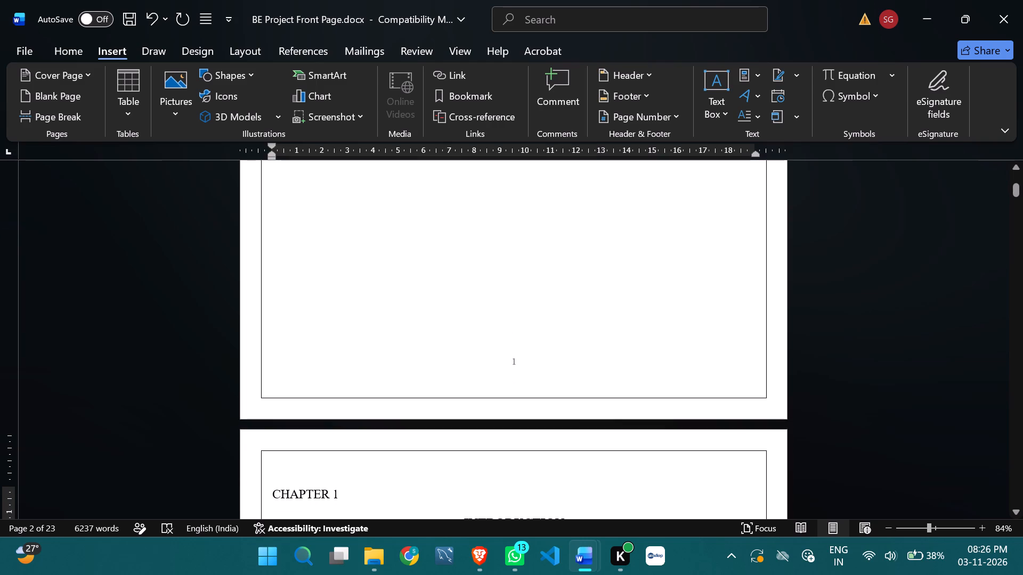
Center the CHAPTER 1 heading above INTRODUCTION.
scroll(417, 265, down, 4)
drag(345, 369, 347, 368)
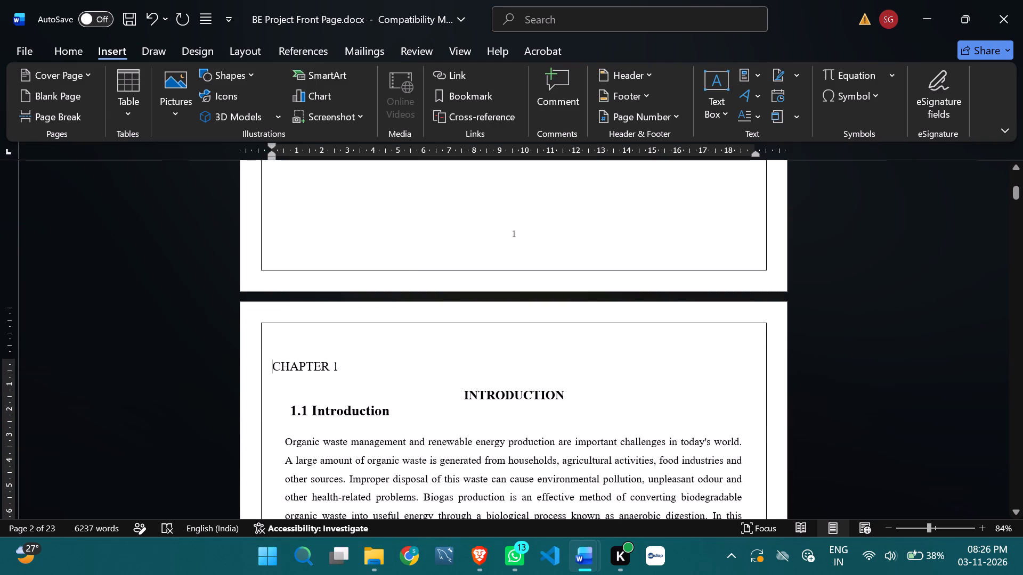
drag(347, 368, 257, 359)
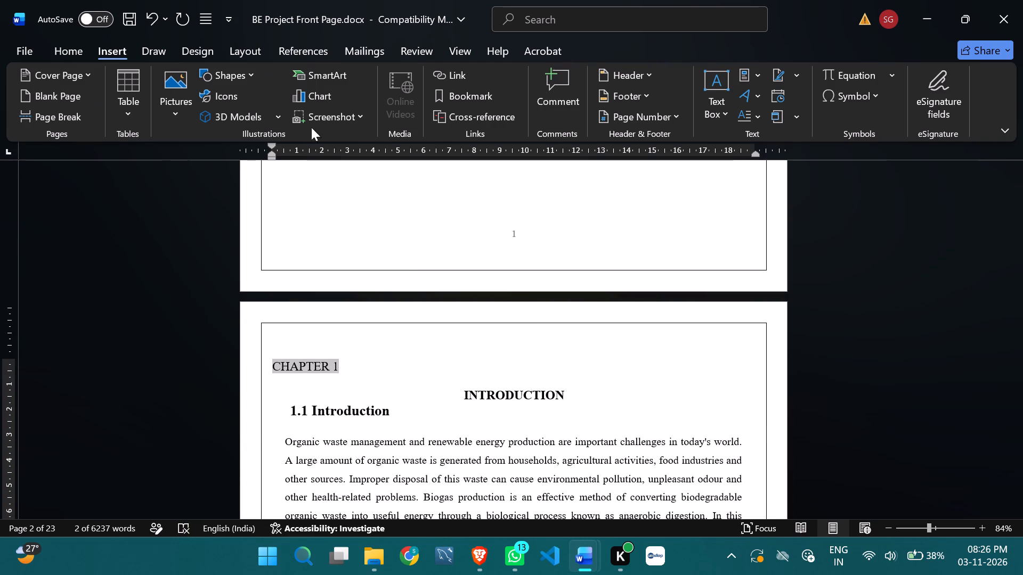
click(60, 48)
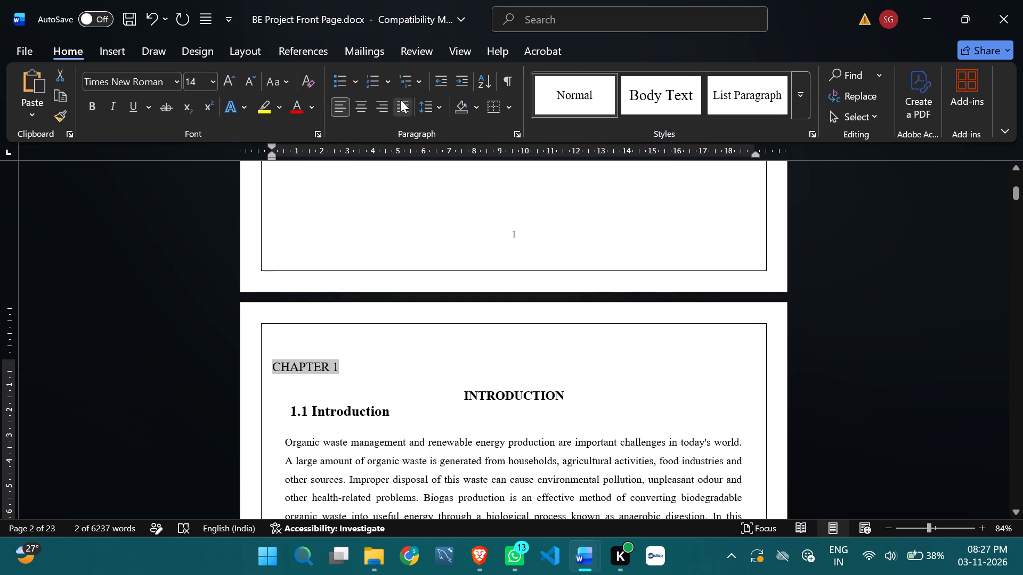
click(354, 110)
Place the cursor on the blank first page and save BE Project Front Page.docx.
scroll(494, 258, up, 3)
click(507, 283)
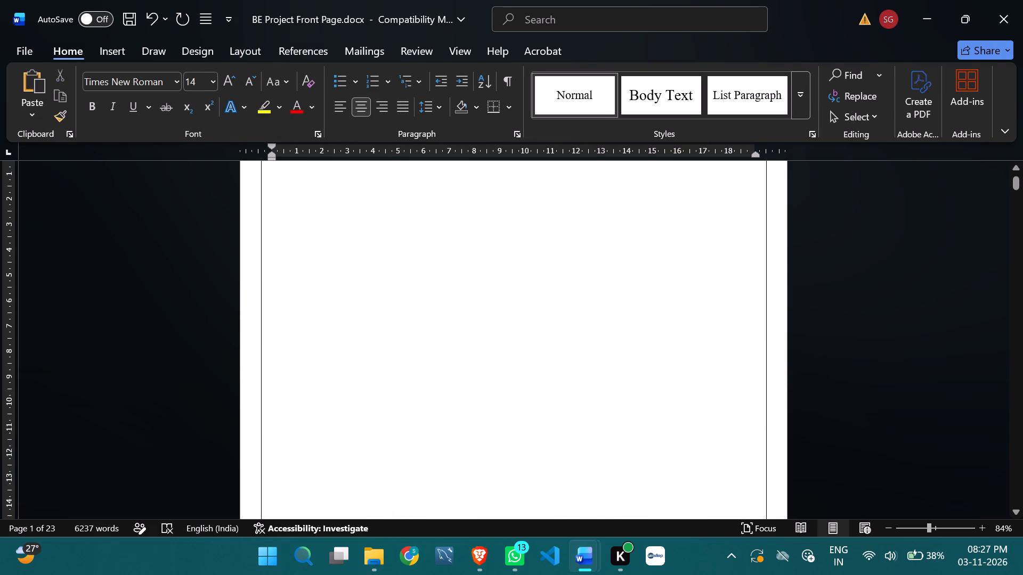
scroll(524, 433, down, 2)
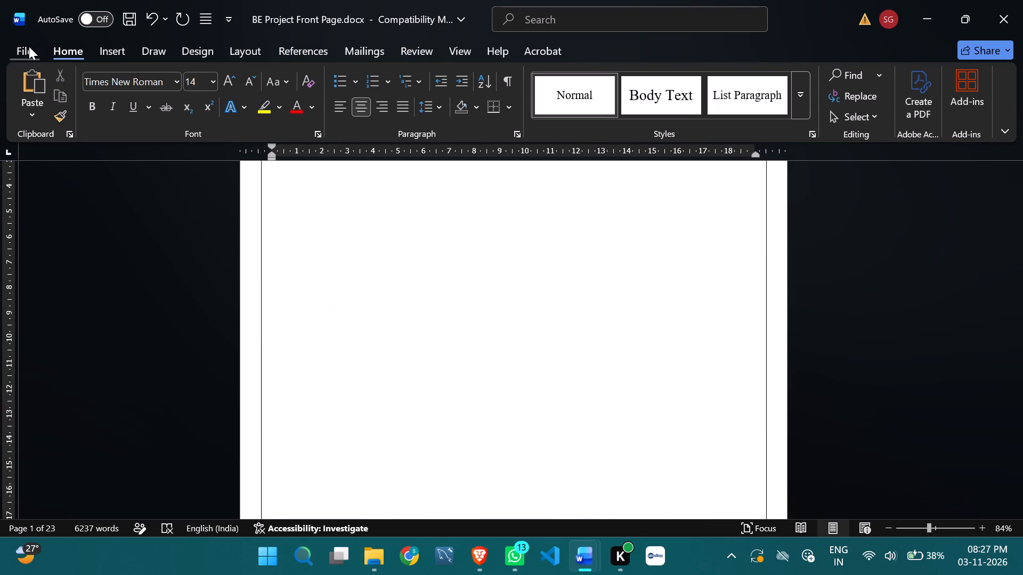
scroll(417, 266, up, 4)
key(ctrl+s)
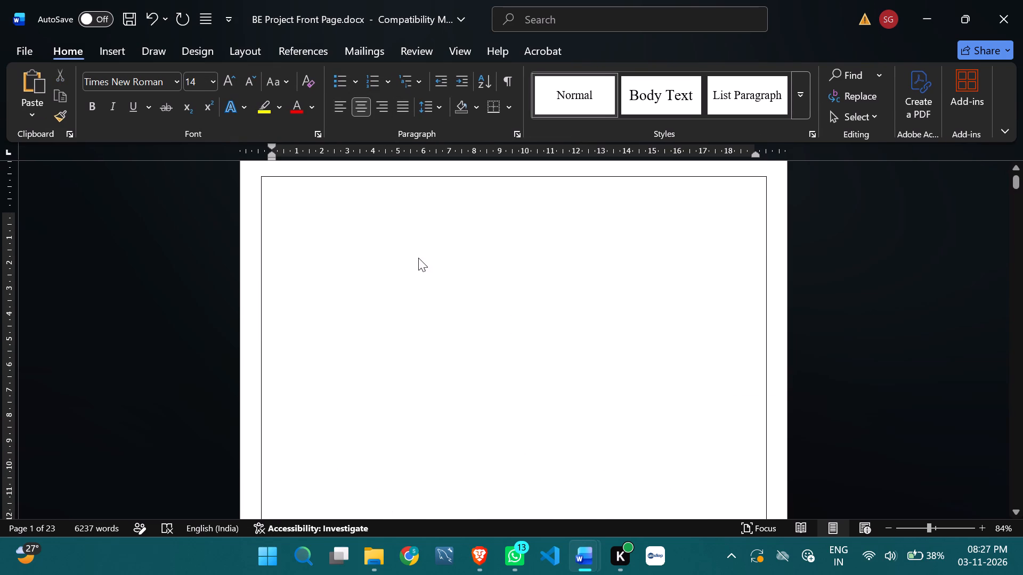
Create a new blank document and paste the copied front matter into it.
click(25, 49)
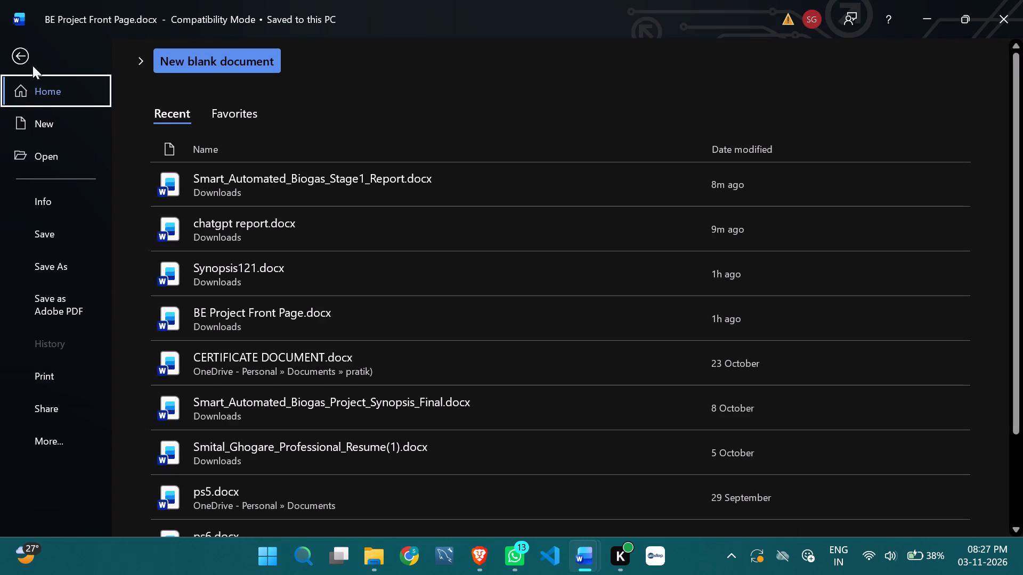
click(51, 124)
click(192, 170)
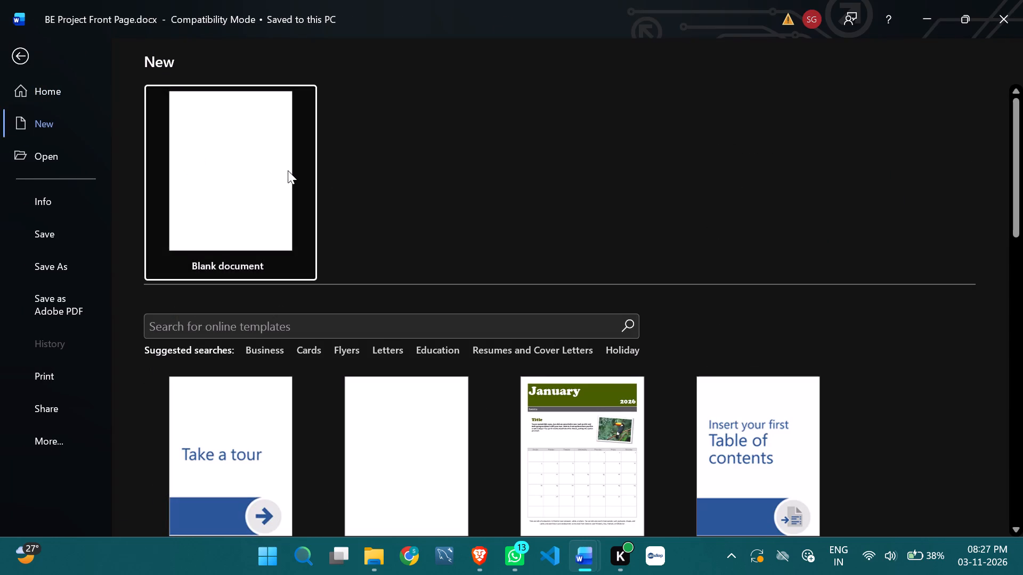
key(ctrl+v)
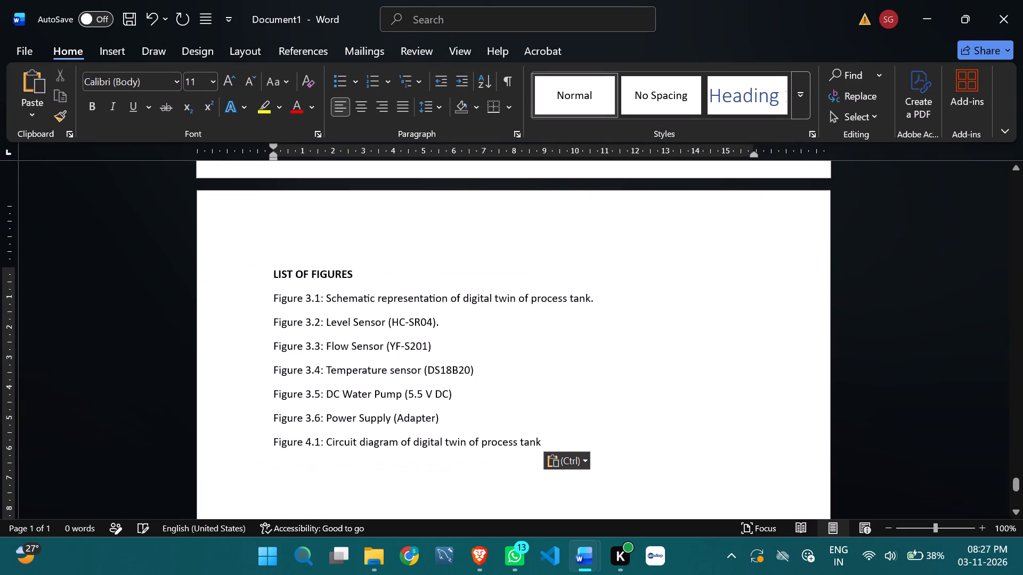
Select all the pasted front matter from the title page to its end and set it to Times New Roman, size 12.
scroll(499, 249, down, 6)
scroll(499, 249, up, 20)
scroll(499, 249, up, 9)
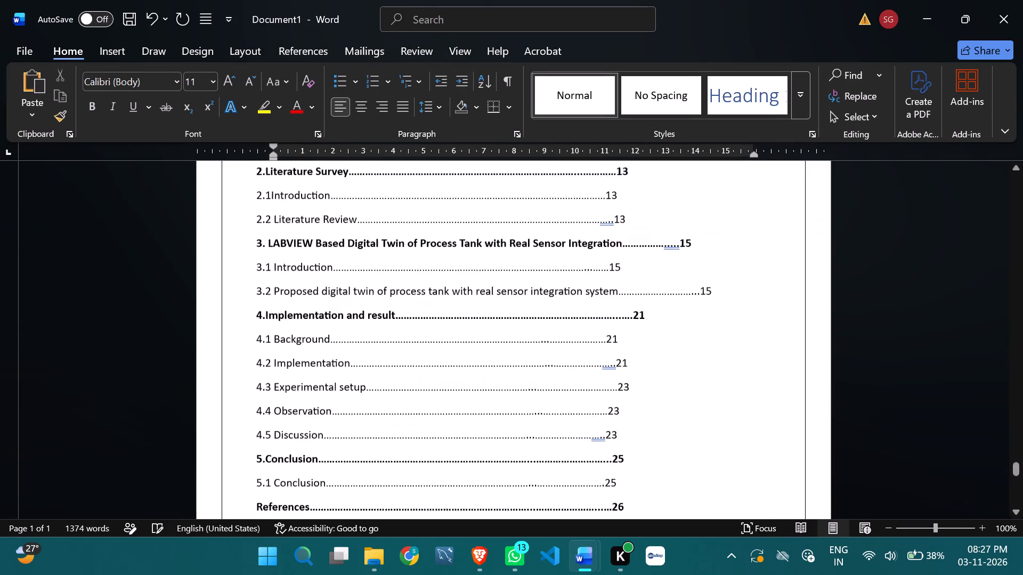
scroll(499, 249, up, 20)
scroll(499, 249, up, 20)
scroll(499, 249, up, 13)
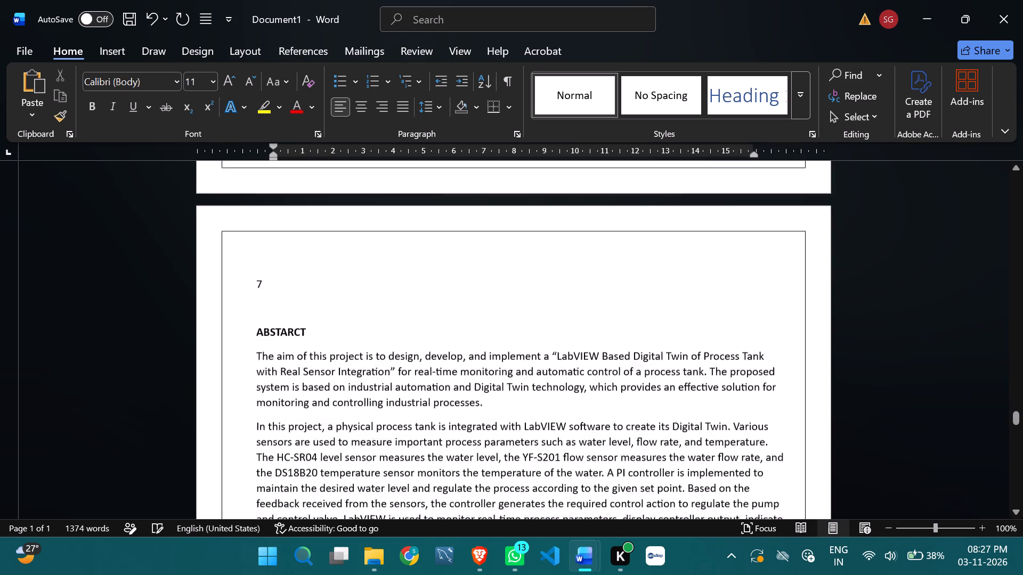
scroll(490, 238, up, 20)
scroll(490, 238, up, 11)
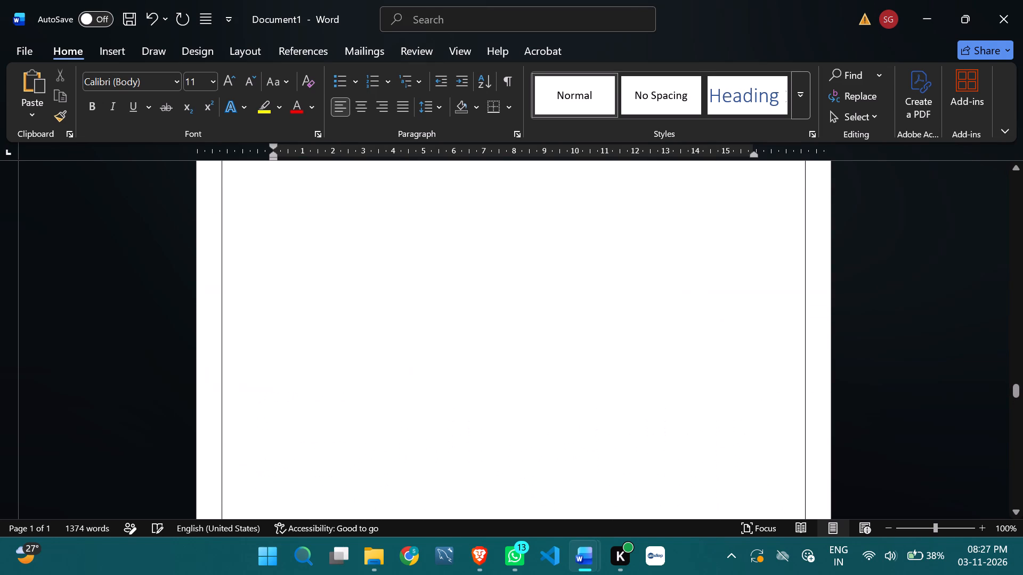
scroll(490, 238, up, 19)
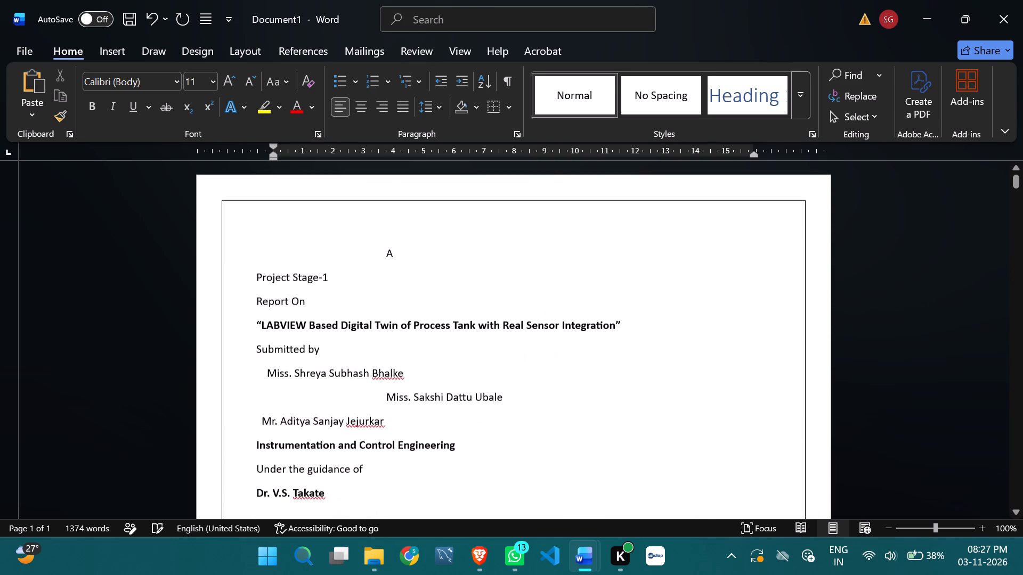
drag(348, 240, 490, 574)
click(173, 82)
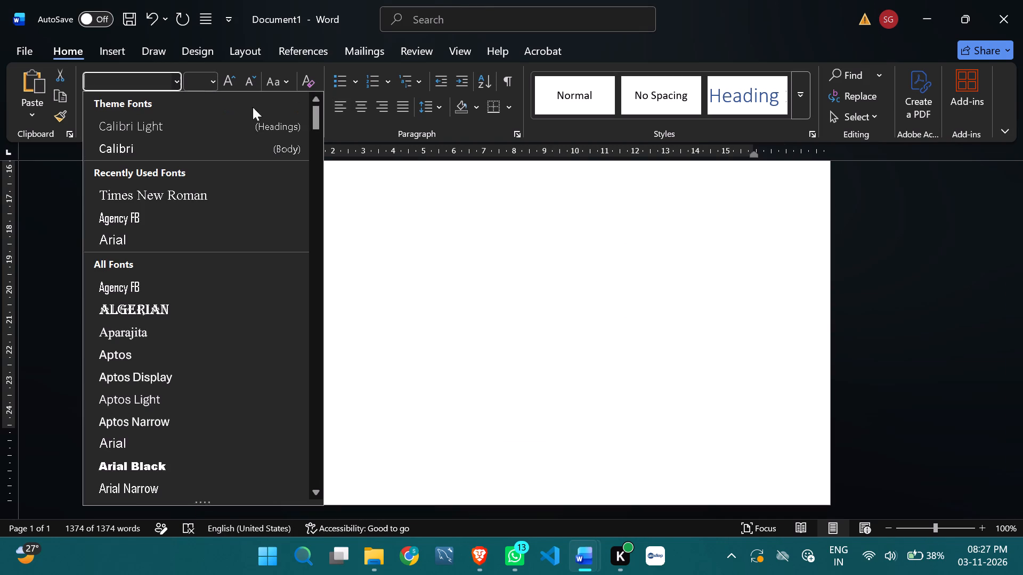
click(229, 184)
click(221, 198)
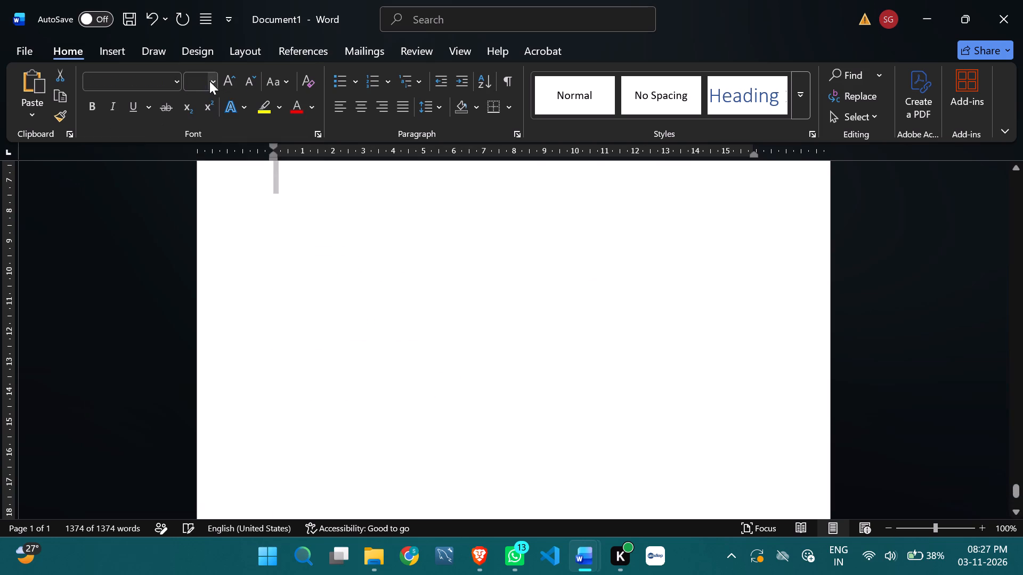
click(209, 81)
click(192, 172)
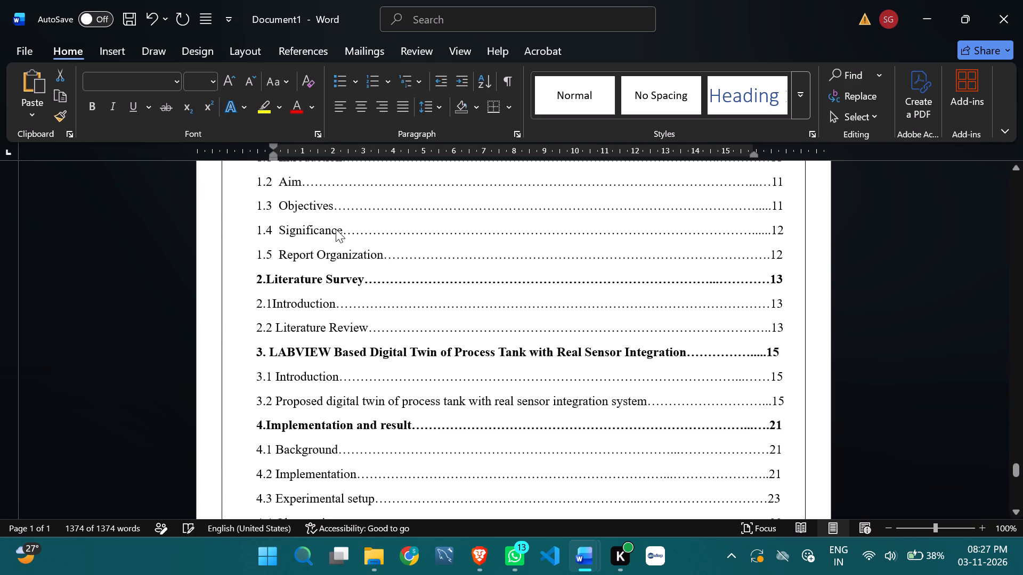
Review the pasted front matter from the table of contents back through the abstract and acknowledgement to the earlier pages.
scroll(337, 224, up, 20)
scroll(337, 224, up, 8)
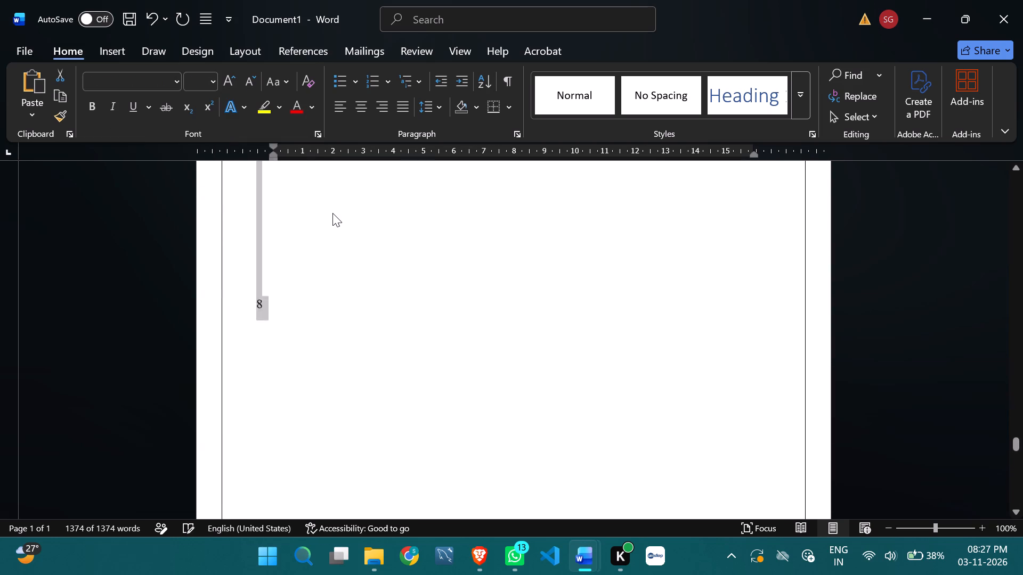
scroll(332, 213, up, 6)
scroll(339, 250, down, 6)
click(344, 278)
scroll(346, 276, up, 4)
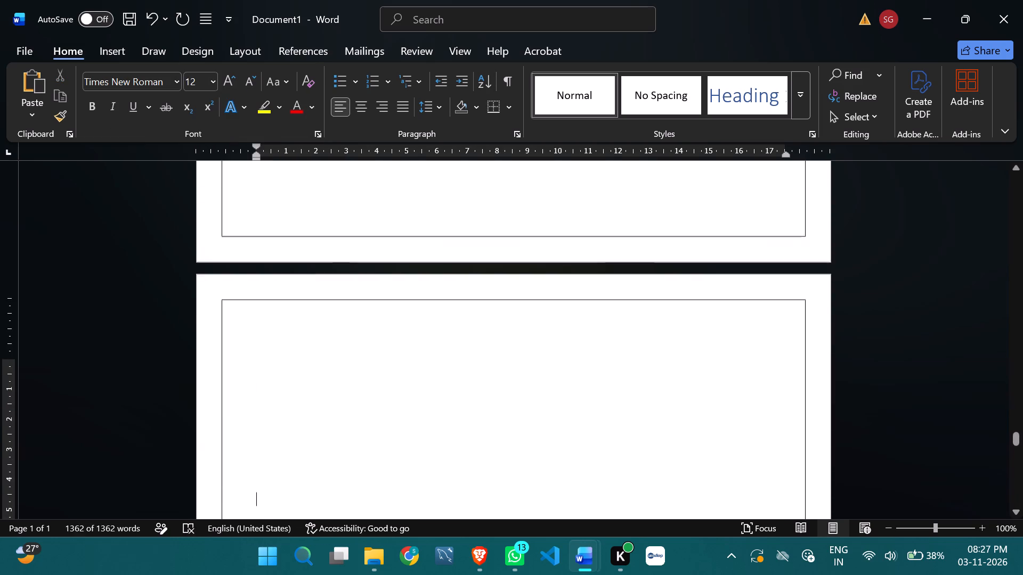
scroll(342, 262, up, 9)
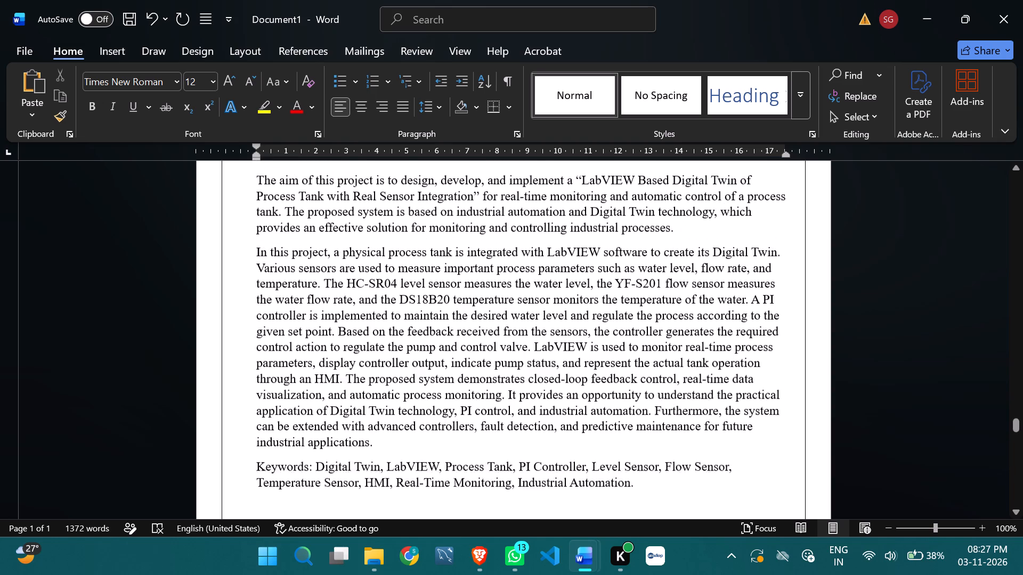
scroll(344, 249, up, 2)
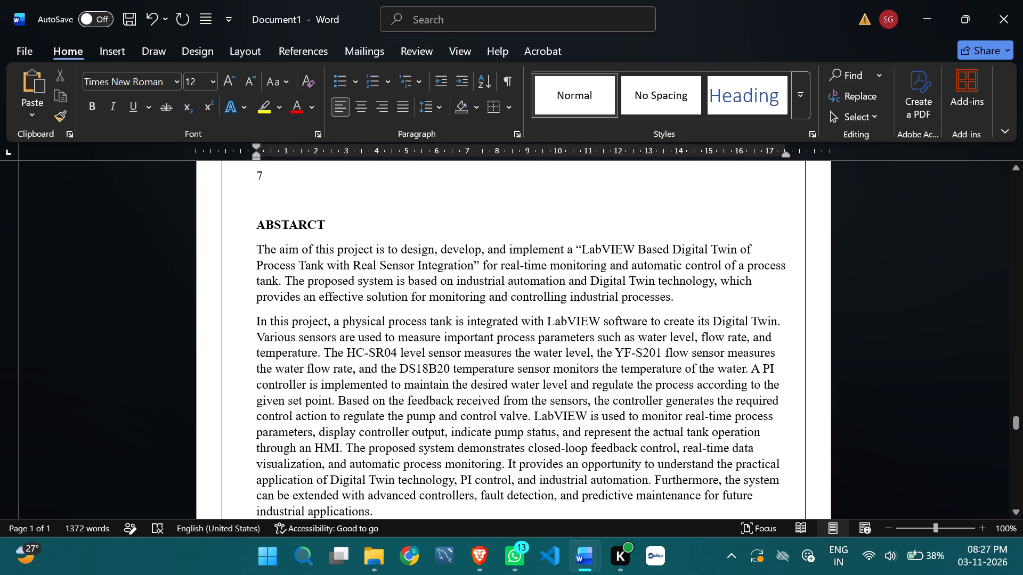
scroll(297, 213, up, 11)
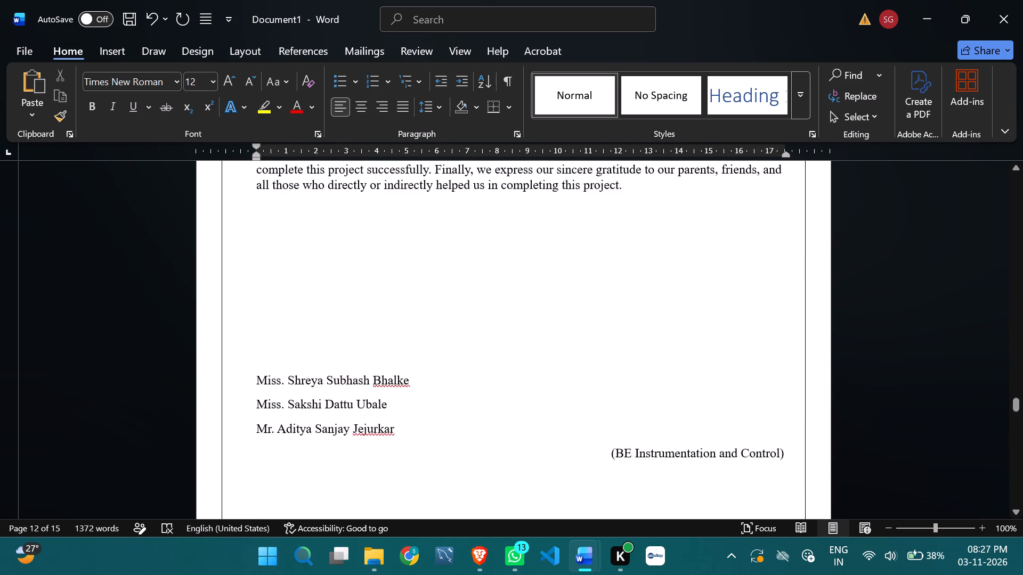
scroll(297, 213, up, 6)
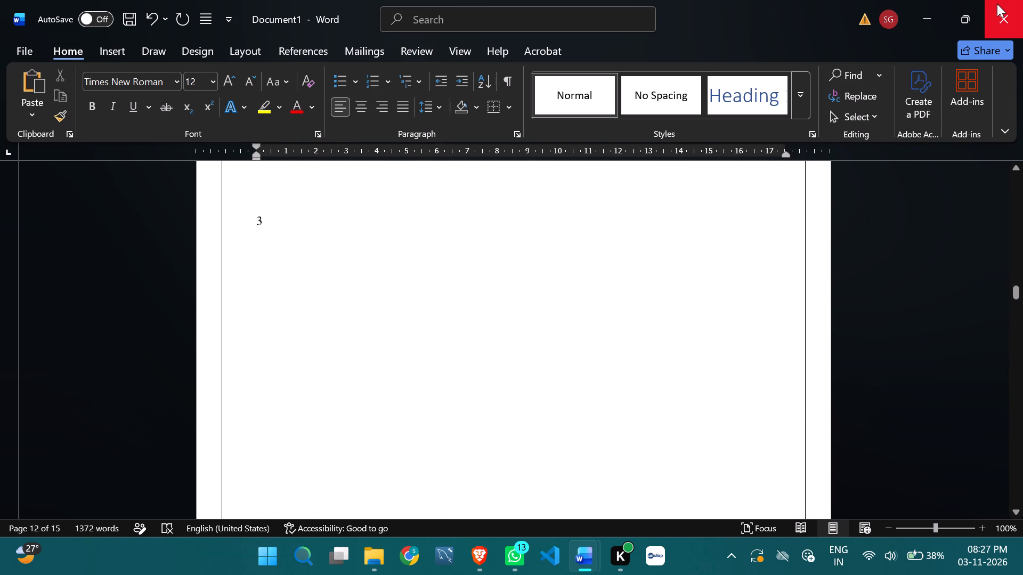
Close Document1 without saving it.
click(997, 3)
click(578, 368)
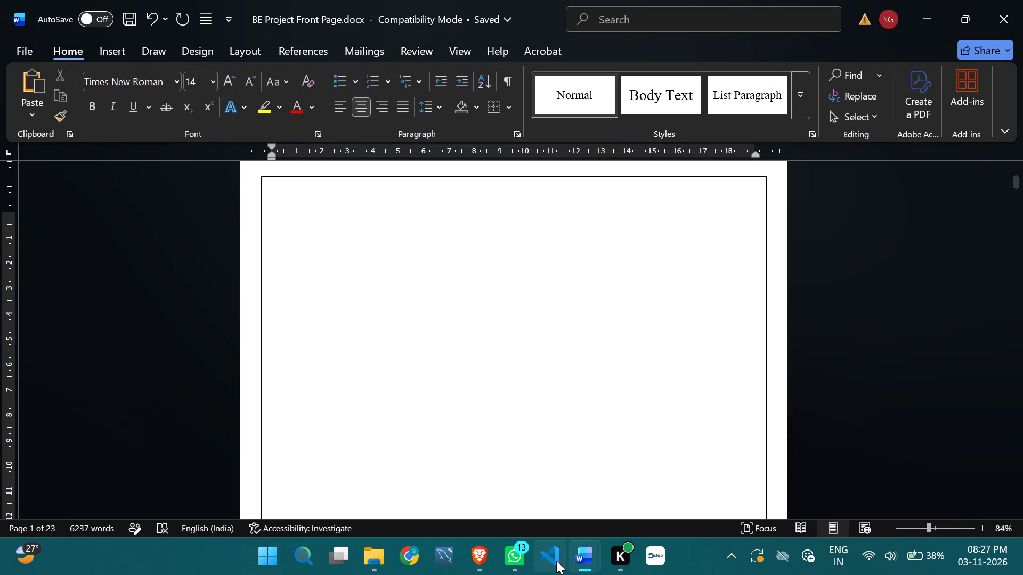
click(638, 504)
scroll(634, 435, up, 3)
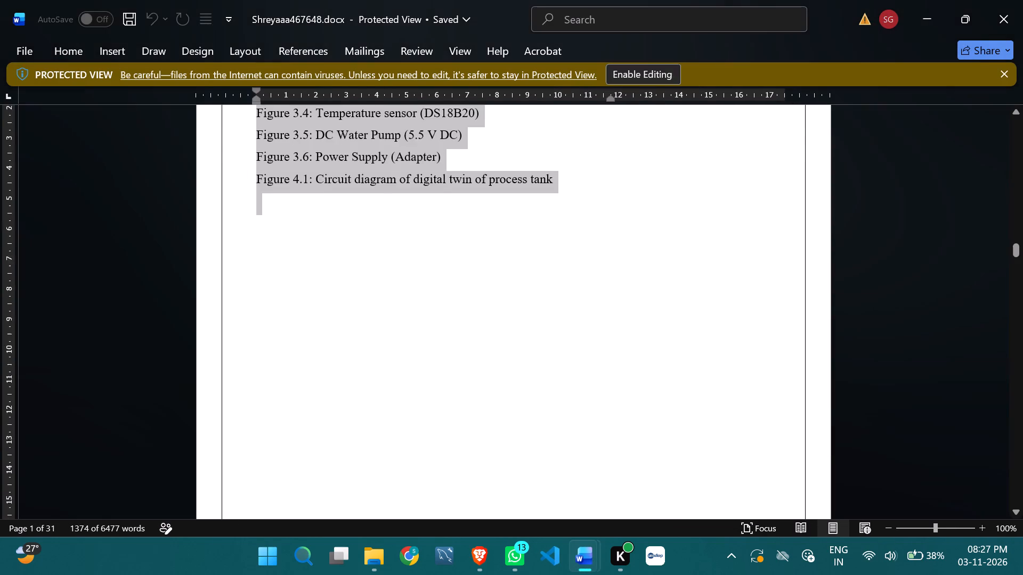
scroll(634, 435, up, 2)
click(573, 431)
scroll(573, 431, up, 20)
scroll(573, 431, up, 13)
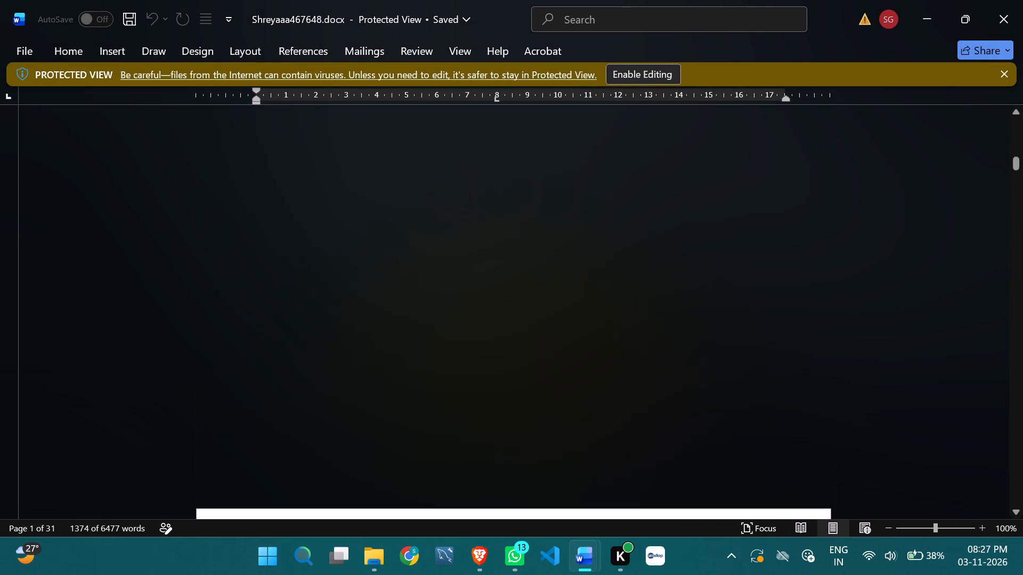
scroll(573, 430, up, 9)
drag(492, 189, 592, 458)
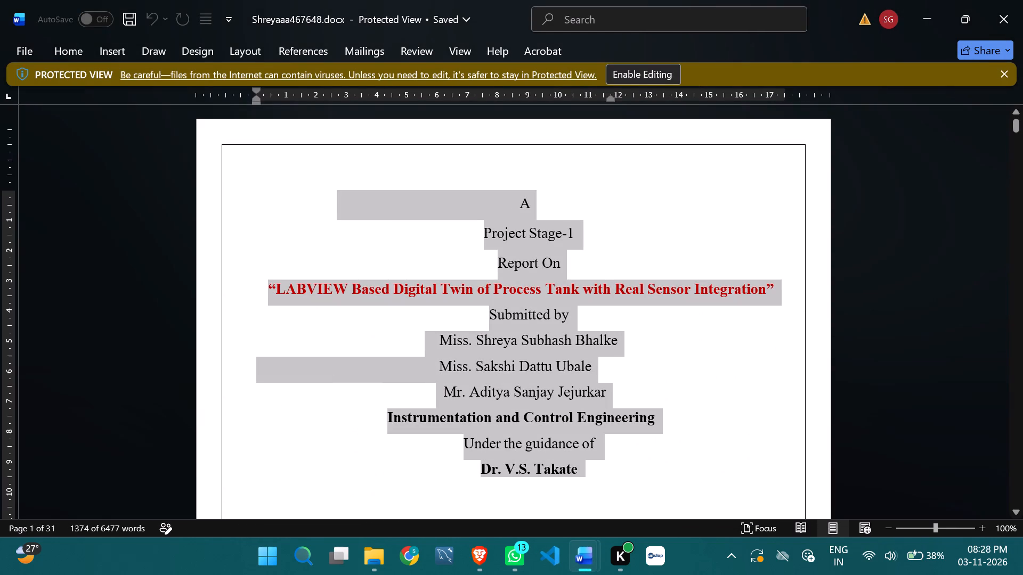
click(642, 74)
click(606, 254)
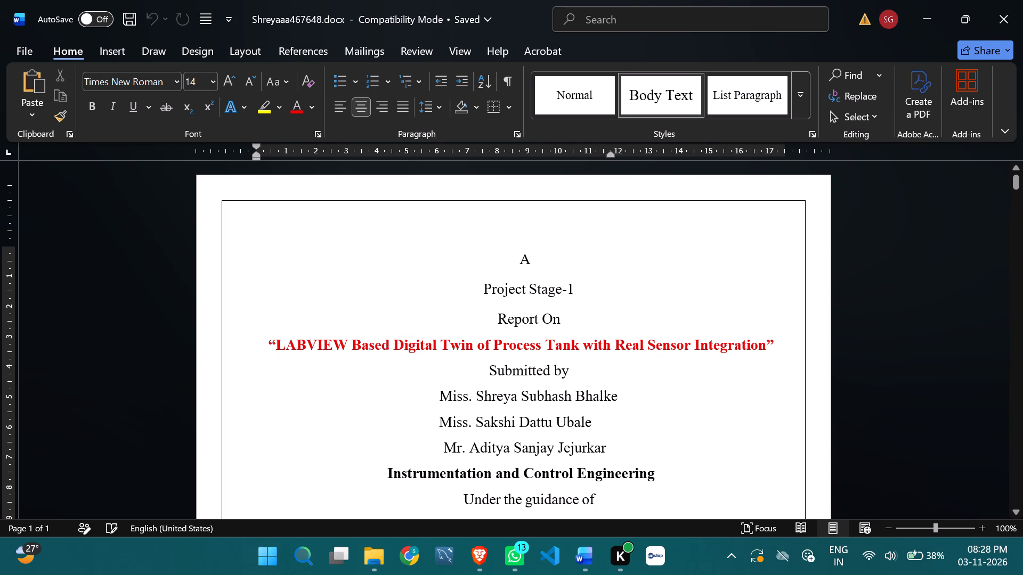
Copy only the title page content, from the opening "A" through "Academic Year: 2026-27".
drag(512, 258, 571, 530)
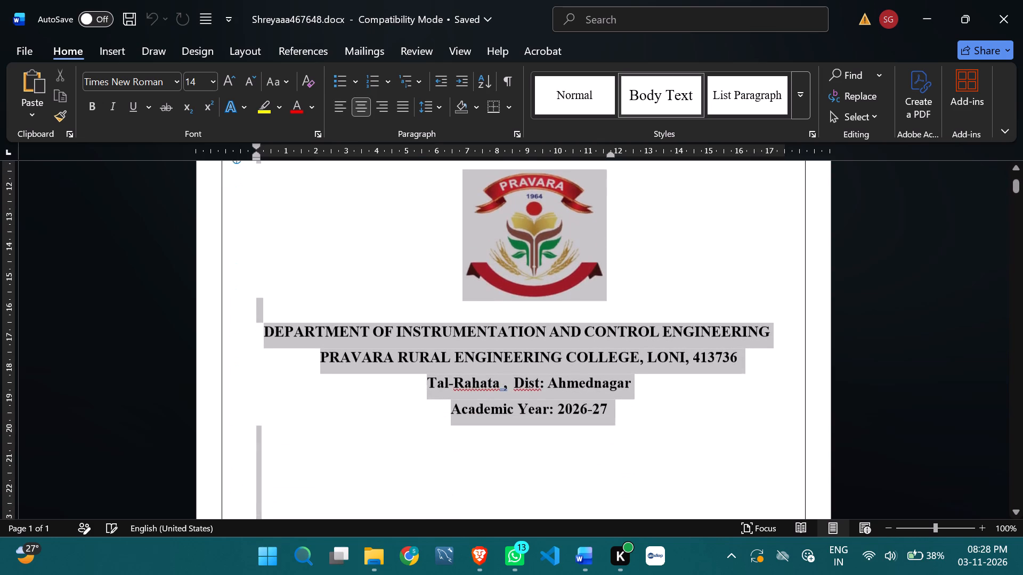
drag(571, 530, 596, 458)
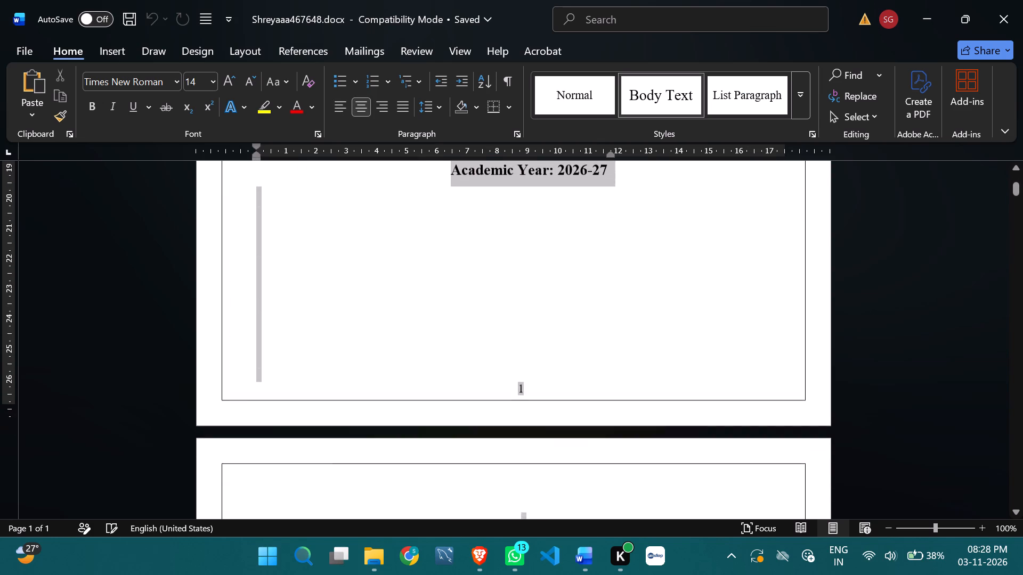
drag(596, 458, 607, 176)
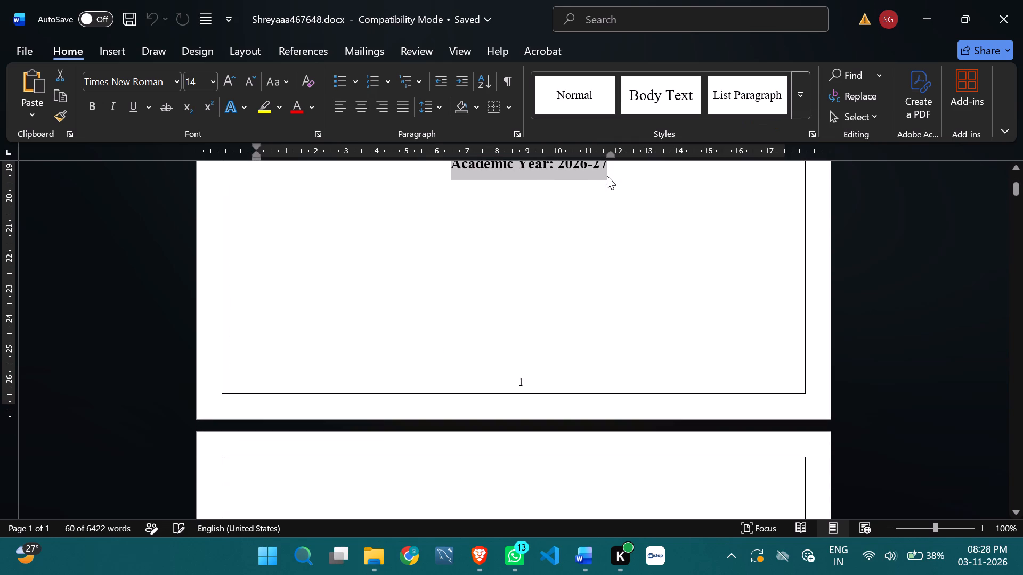
key(ctrl+c)
Create a new blank document and paste the copied title page into it.
click(23, 52)
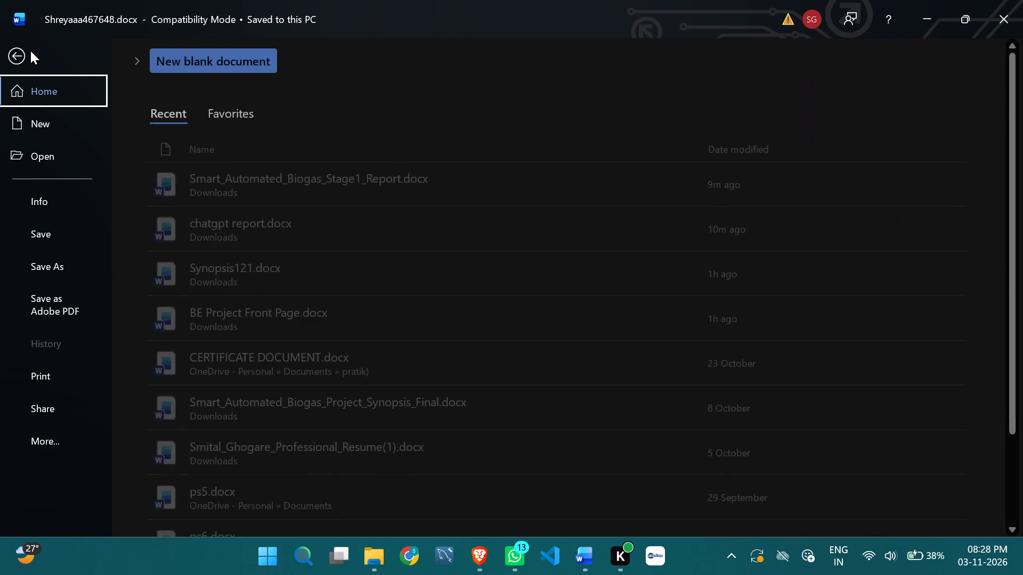
click(52, 122)
click(254, 167)
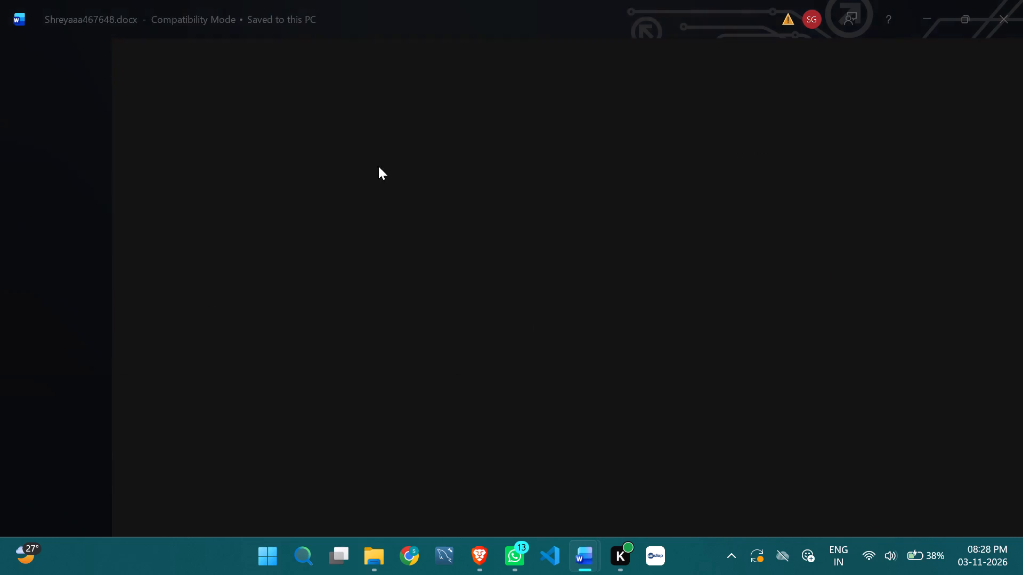
key(ctrl+v)
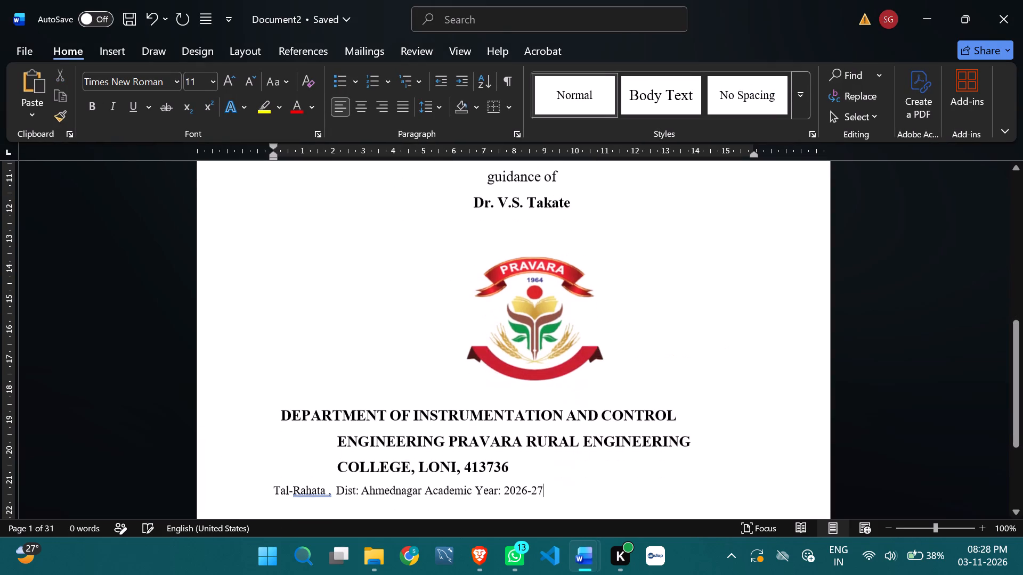
Center the department, college, district and academic year lines below the logo.
scroll(436, 239, down, 3)
drag(266, 290, 615, 398)
click(360, 109)
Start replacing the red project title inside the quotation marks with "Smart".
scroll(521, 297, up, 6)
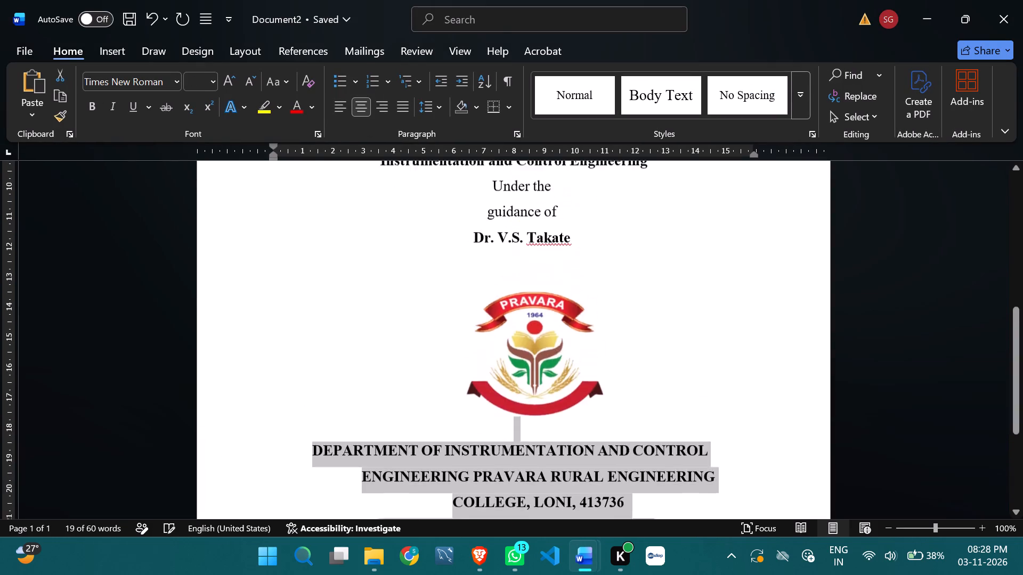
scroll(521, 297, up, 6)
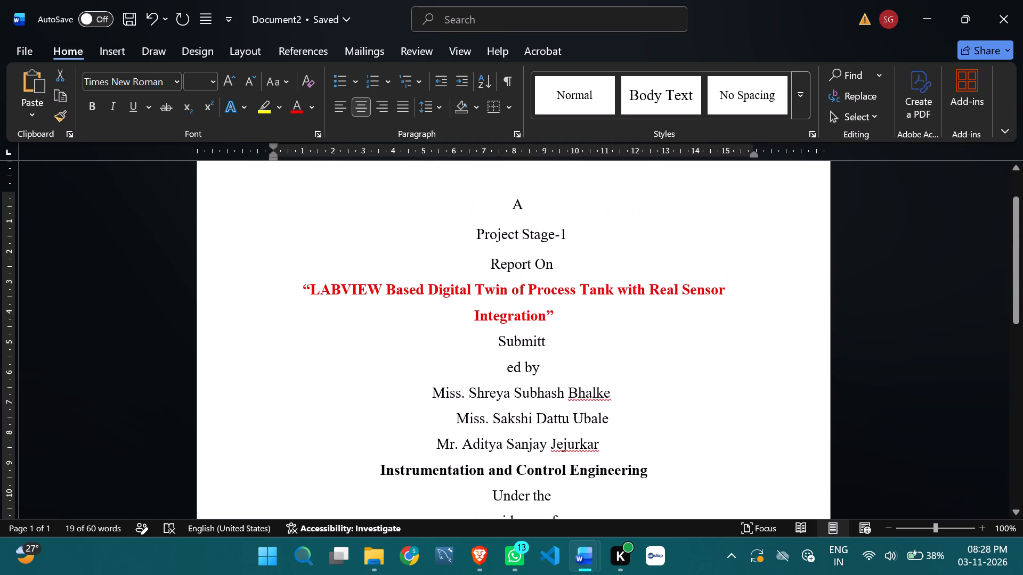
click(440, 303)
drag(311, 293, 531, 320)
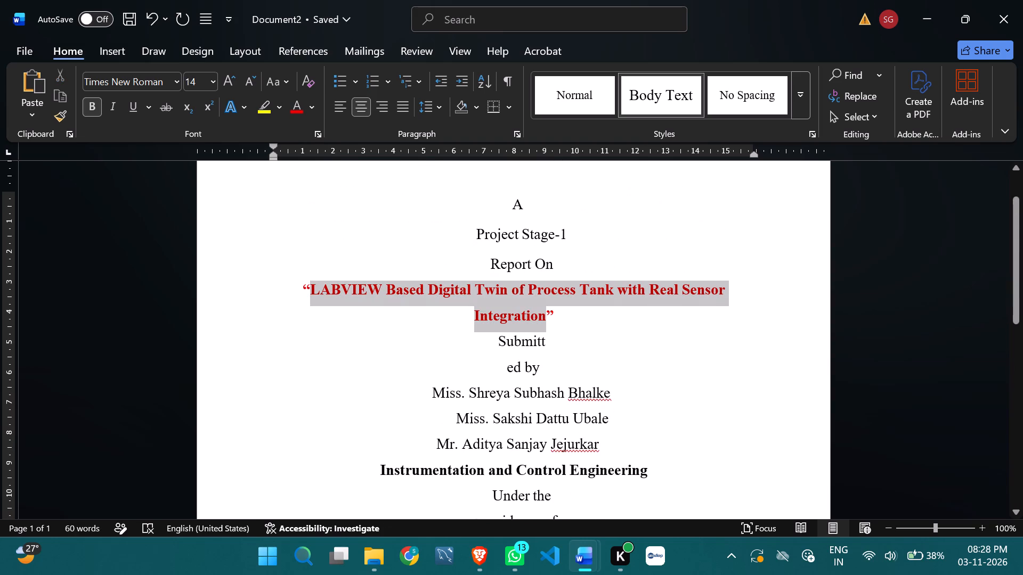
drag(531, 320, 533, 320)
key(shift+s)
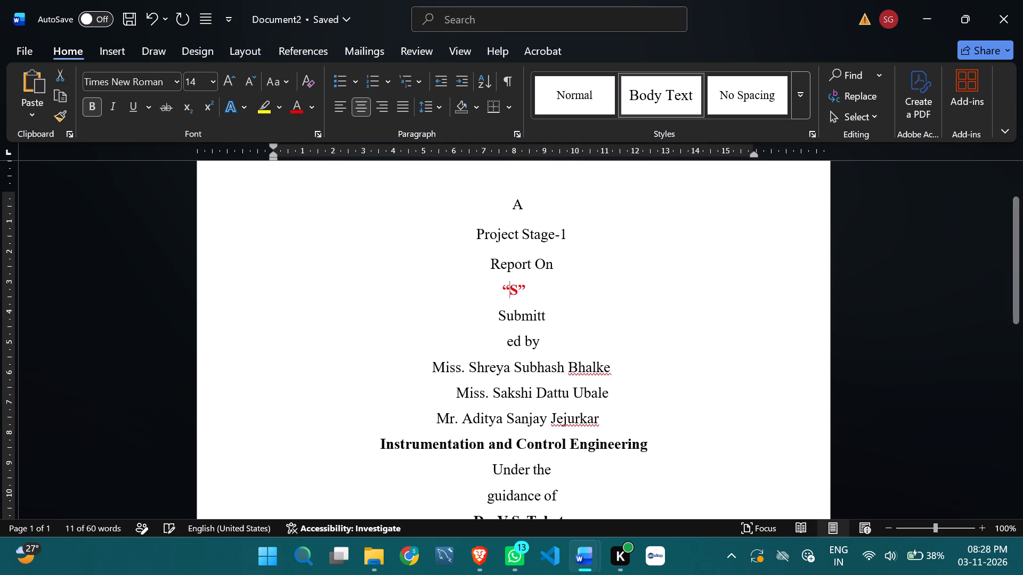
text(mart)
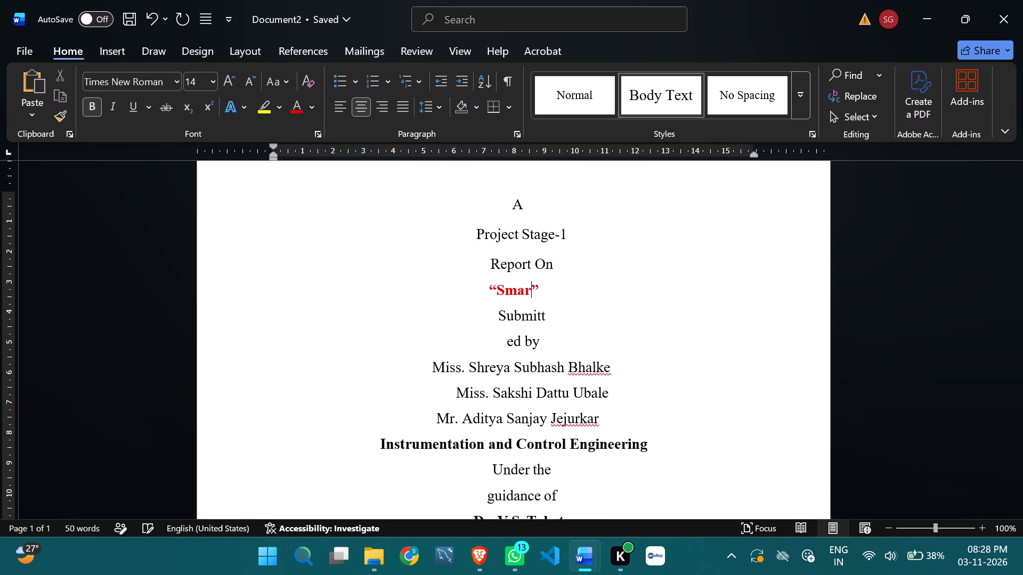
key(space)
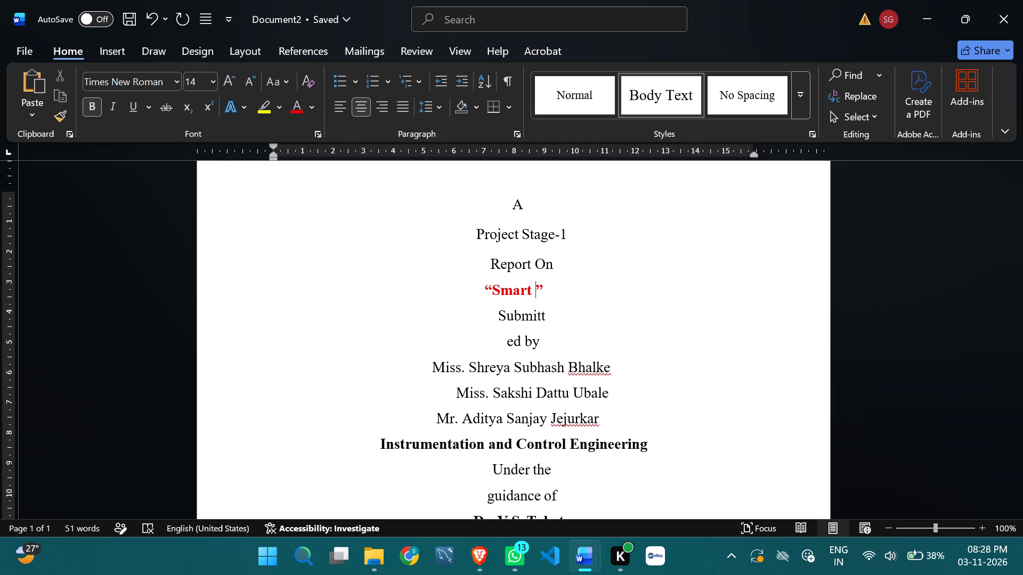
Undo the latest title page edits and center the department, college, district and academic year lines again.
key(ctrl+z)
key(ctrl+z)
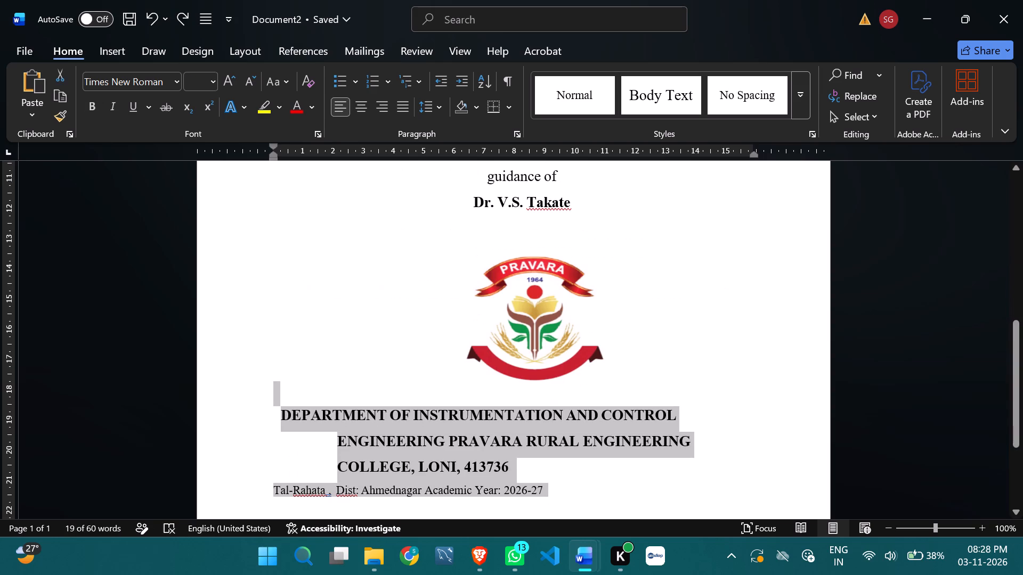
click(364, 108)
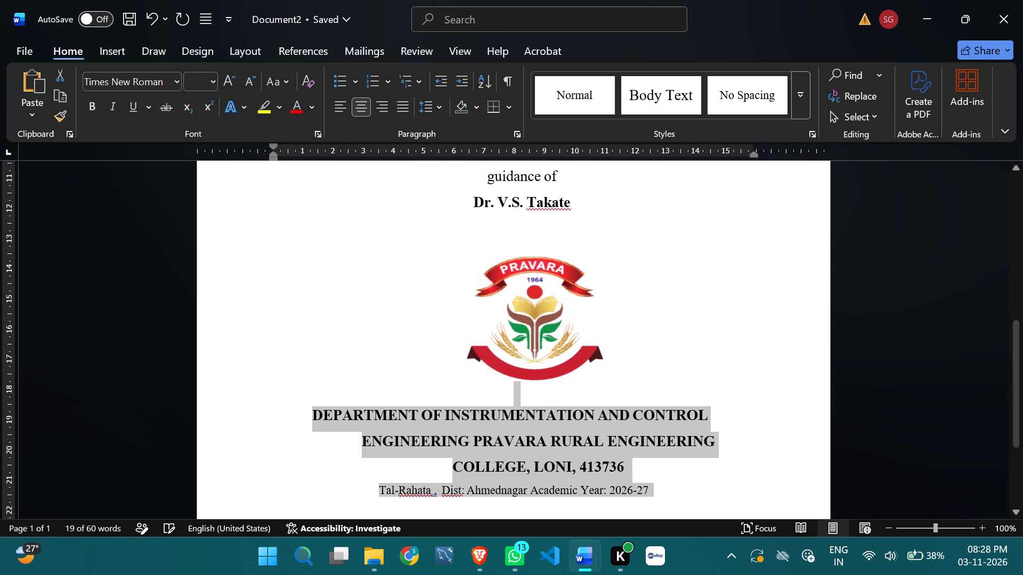
Replace the guide's name after "Dr." below "guidance of" with the new project guide's initials and surname.
scroll(385, 198, up, 4)
click(509, 372)
drag(500, 355, 563, 357)
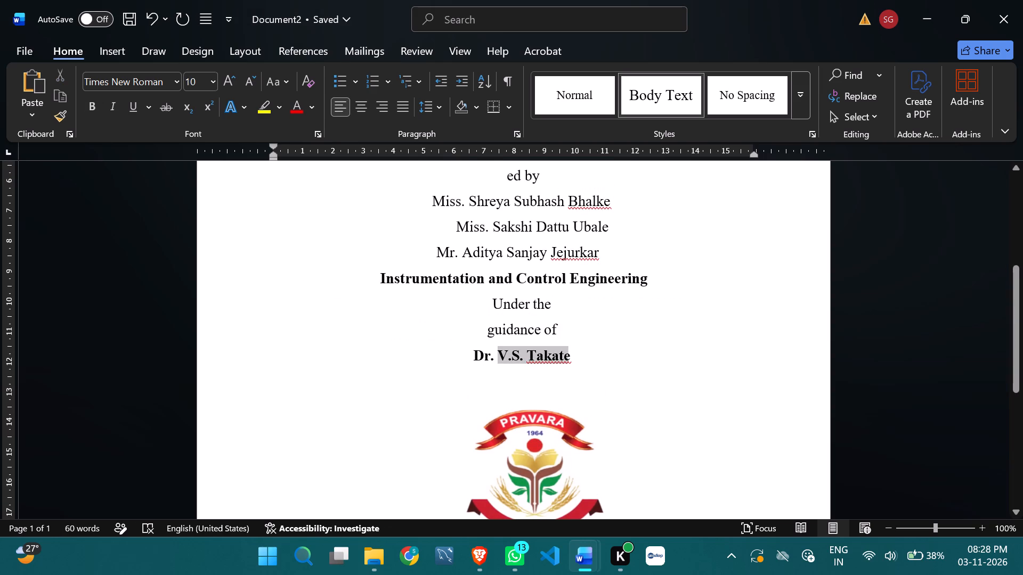
drag(563, 357, 566, 358)
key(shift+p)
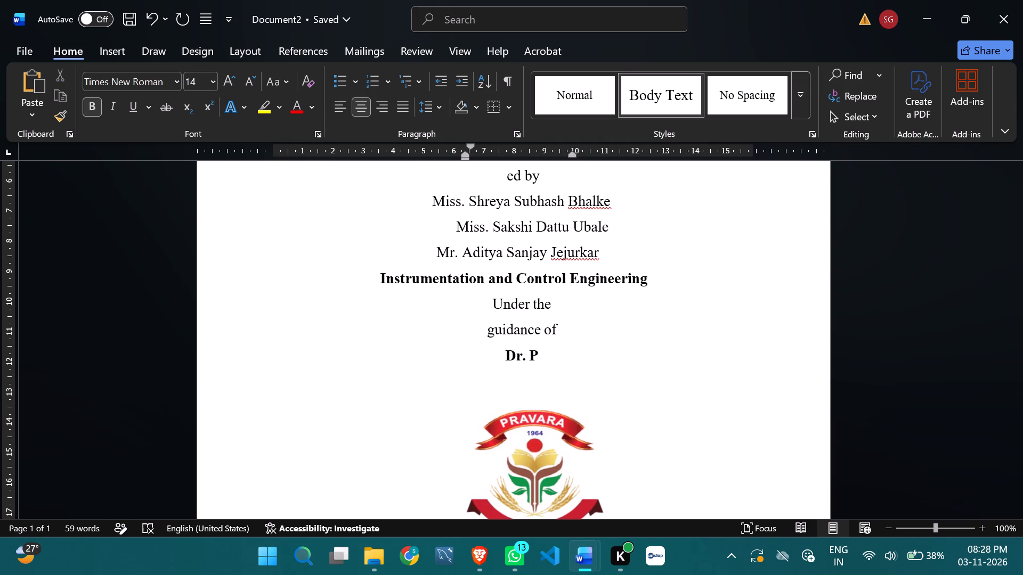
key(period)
key(BackSpace)
key(BackSpace)
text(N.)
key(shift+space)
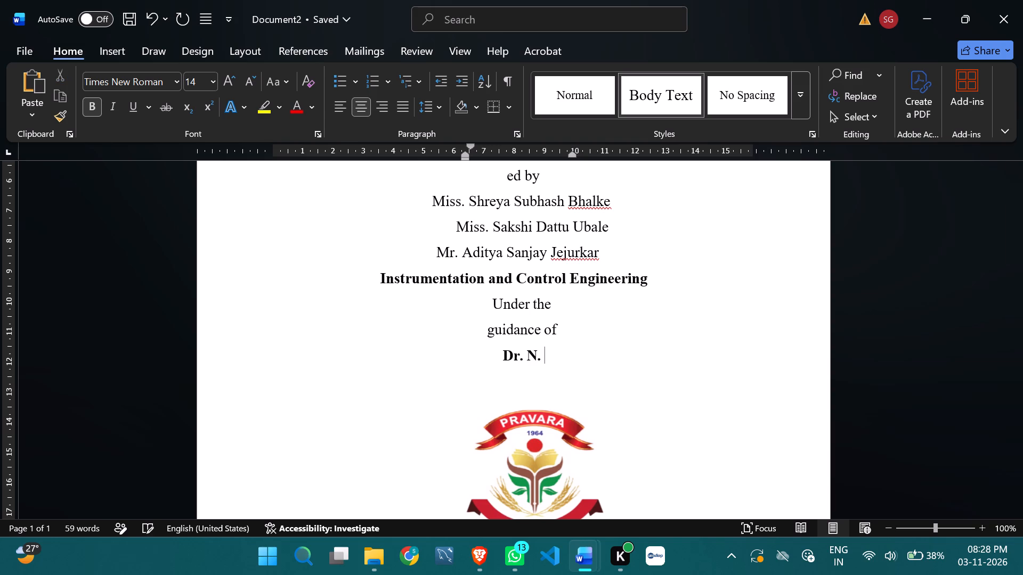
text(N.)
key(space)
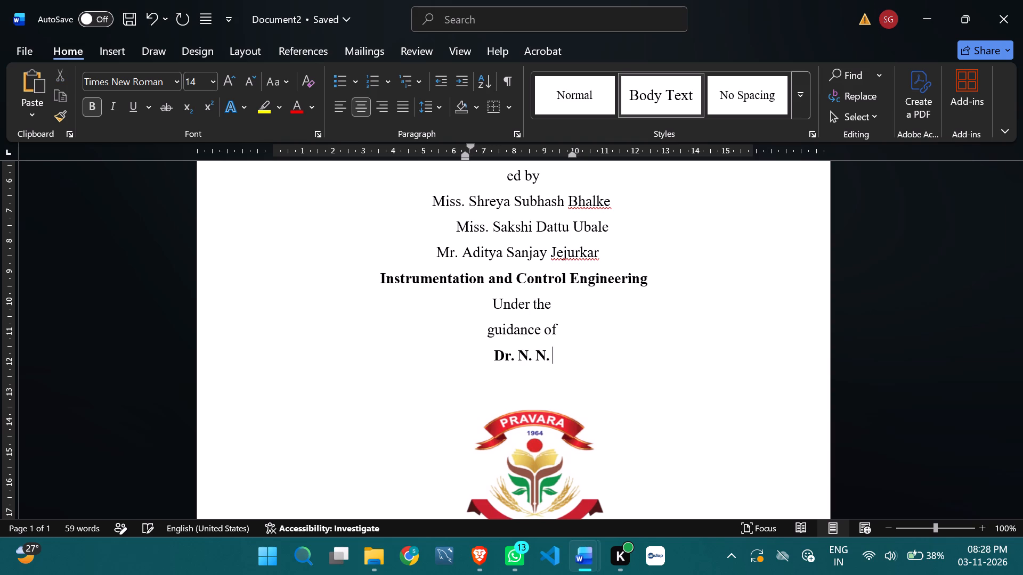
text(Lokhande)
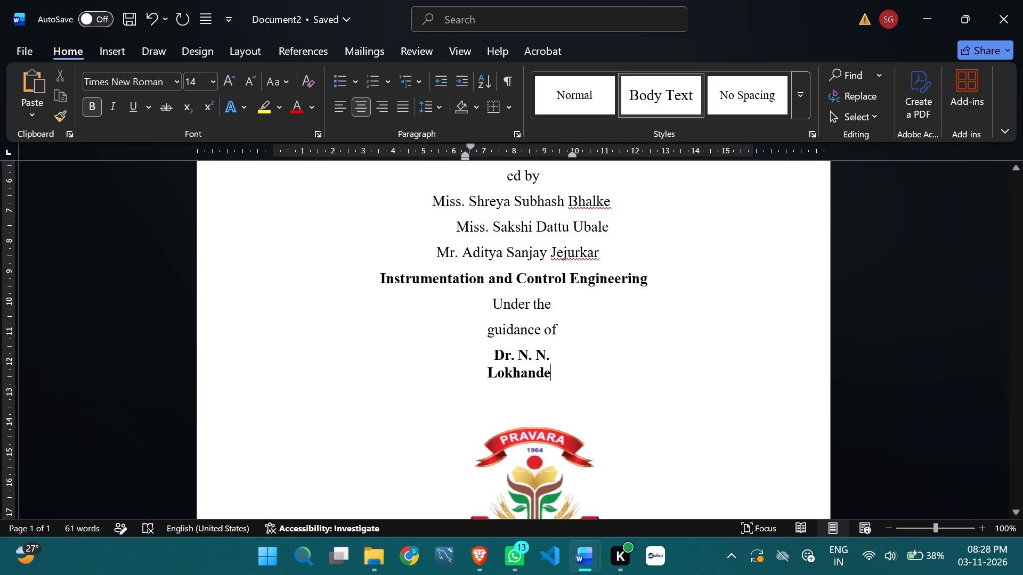
Remove the indent from the guide's name line so the name fits on one line, and center it.
click(487, 359)
key(BackSpace)
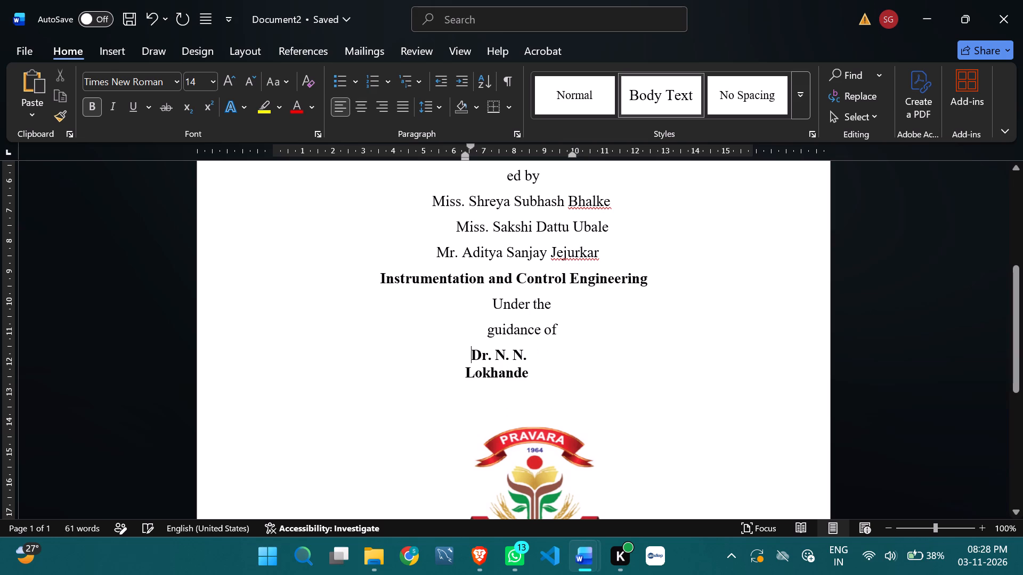
key(BackSpace)
key(BackSpace)
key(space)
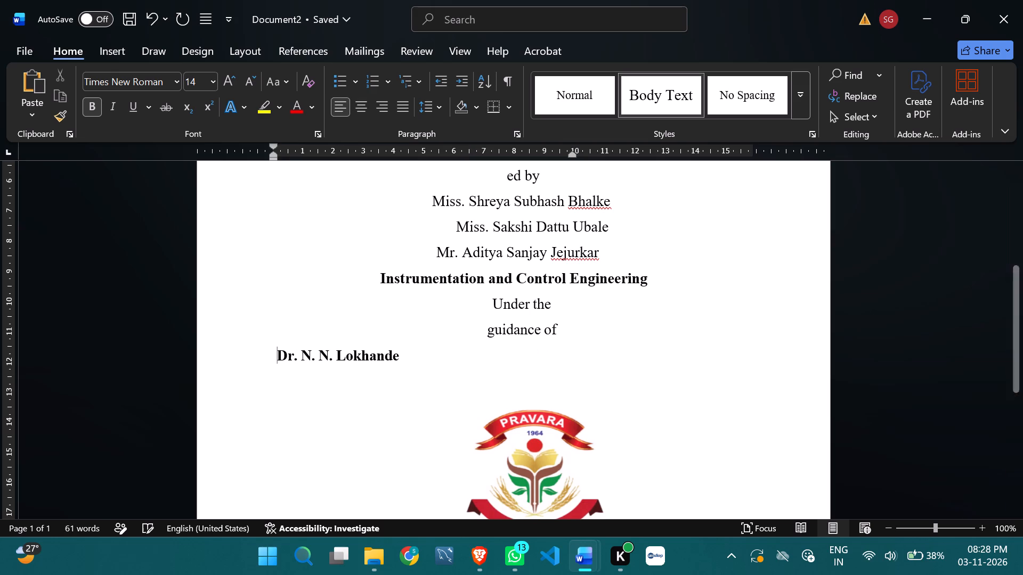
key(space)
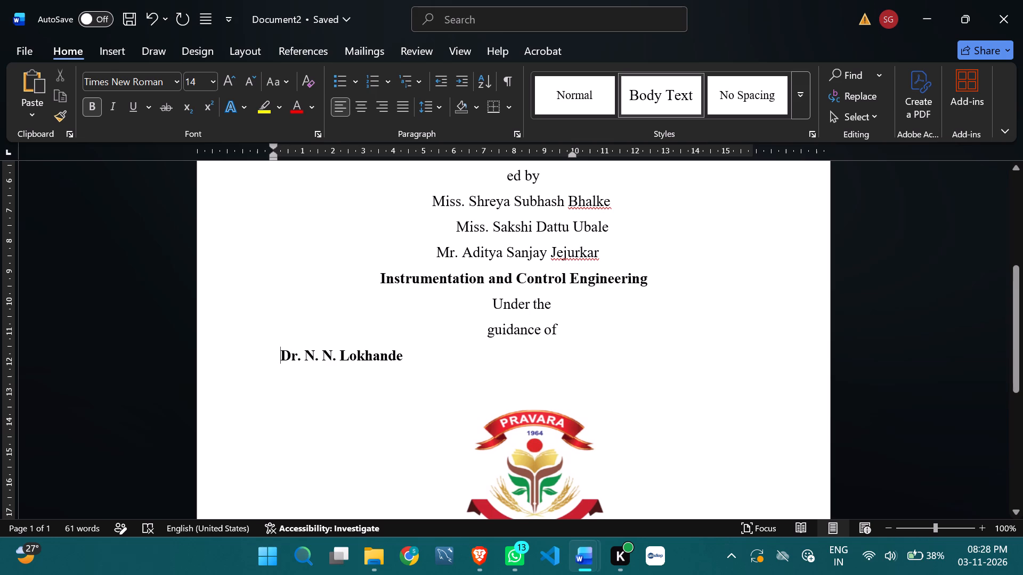
click(269, 364)
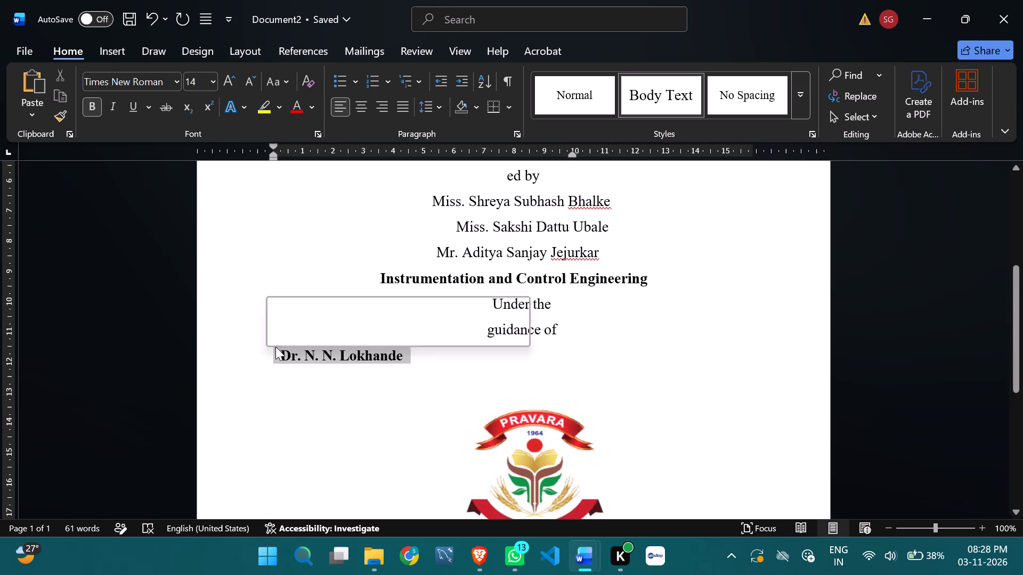
click(366, 105)
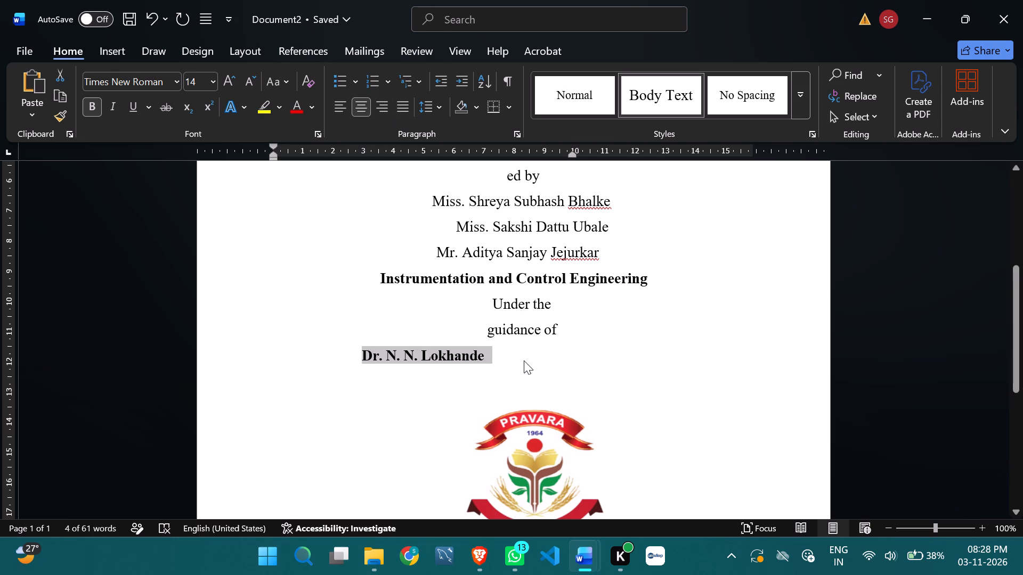
Pad the guide's name line with leading spaces so the name sits on one line centered beneath "guidance of".
click(524, 360)
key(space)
click(363, 357)
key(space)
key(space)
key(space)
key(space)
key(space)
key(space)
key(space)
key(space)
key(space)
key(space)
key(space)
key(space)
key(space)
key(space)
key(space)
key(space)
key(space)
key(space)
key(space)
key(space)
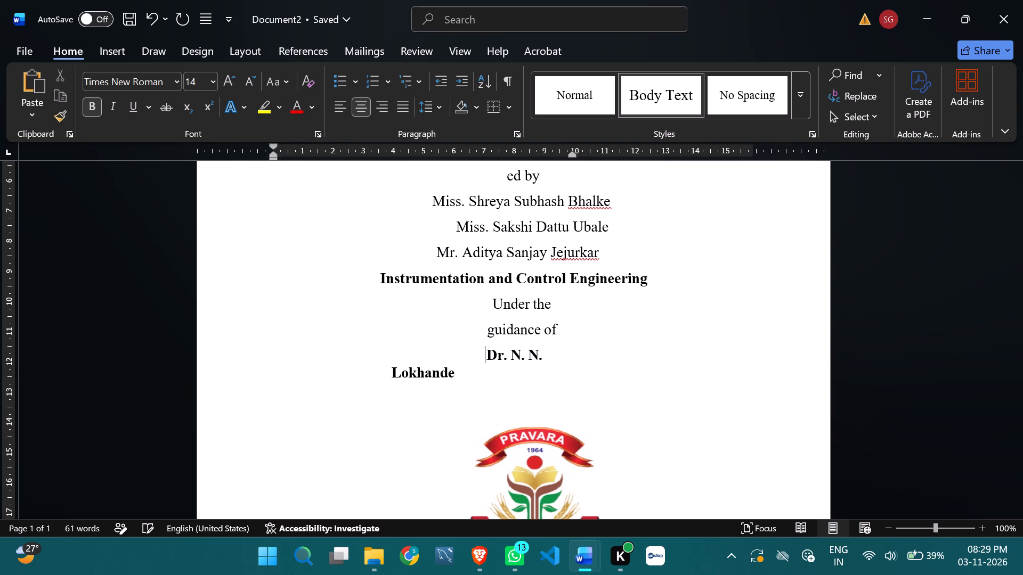
key(BackSpace)
key(BackSpace)
key(BackSpace)
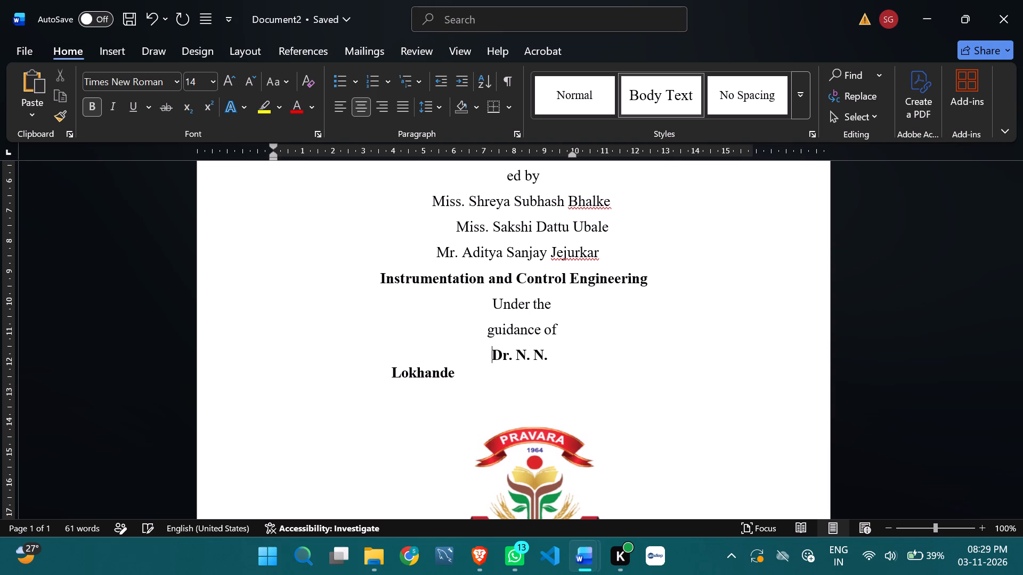
key(BackSpace)
key(BackSpace)
key(BackSpace)
key(BackSpace)
key(BackSpace)
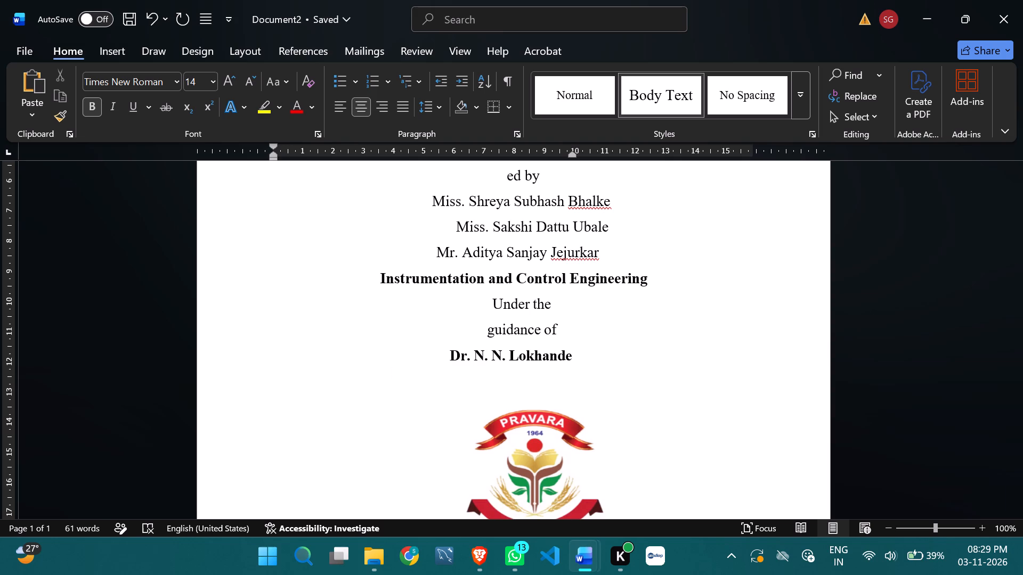
Replace the first student's name after "Miss." in the submitted-by list with the new team member's full name.
scroll(575, 390, down, 4)
scroll(576, 371, up, 3)
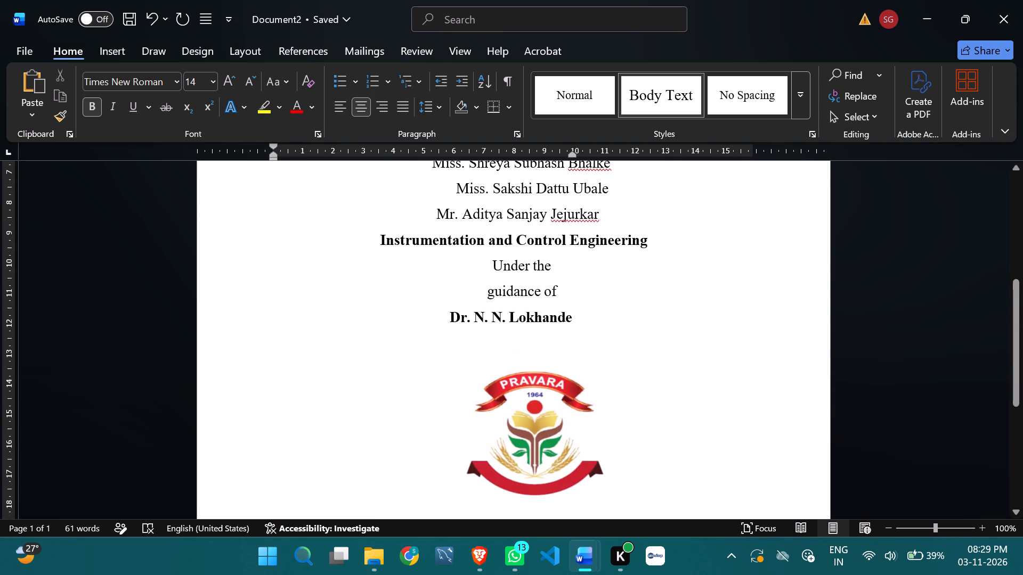
scroll(590, 308, up, 4)
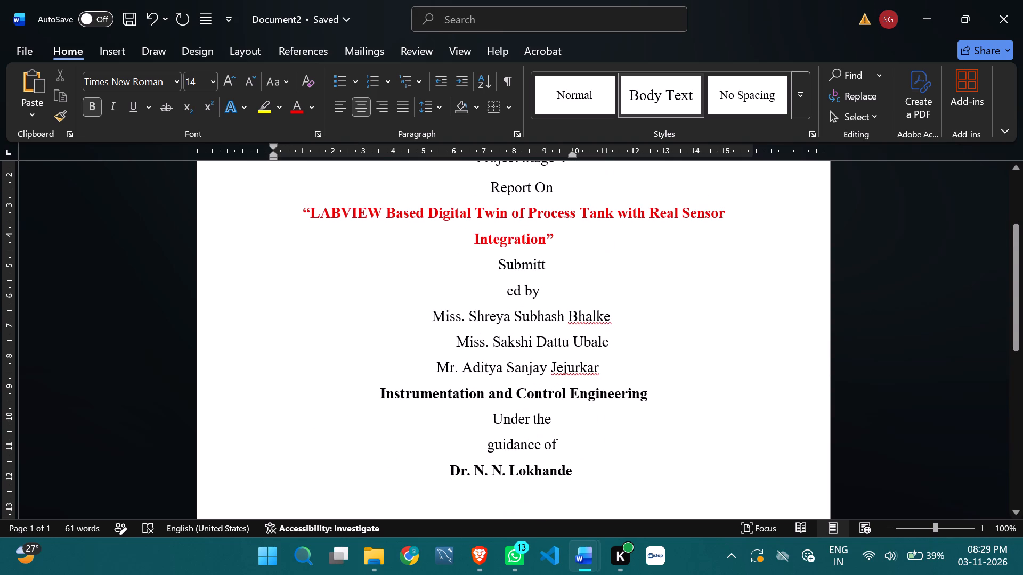
drag(467, 318, 619, 308)
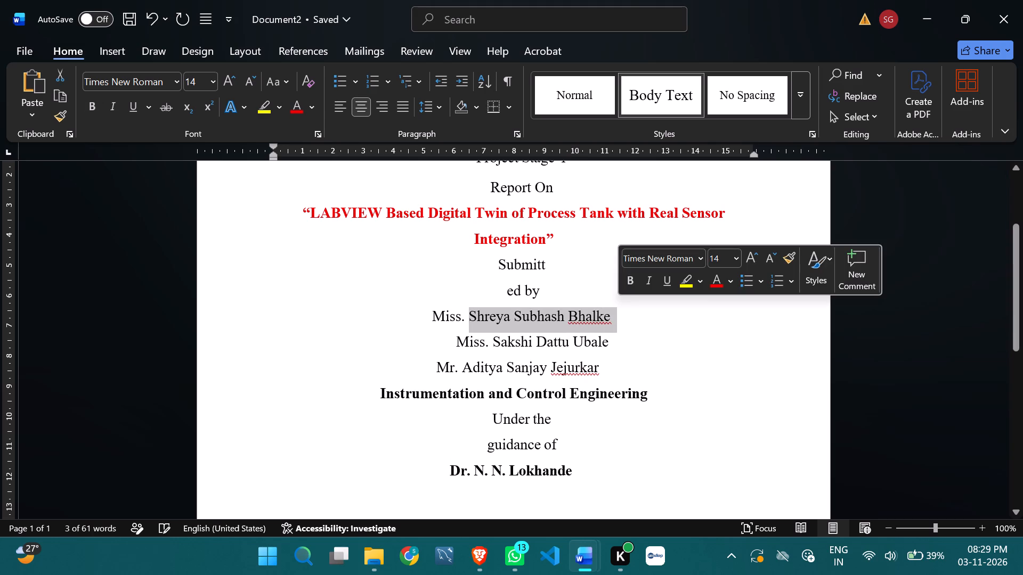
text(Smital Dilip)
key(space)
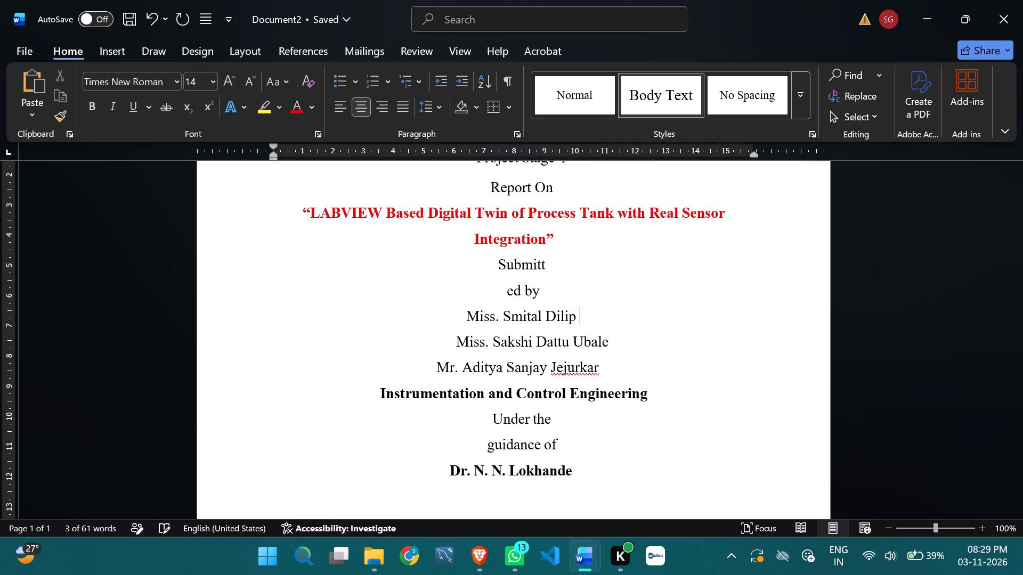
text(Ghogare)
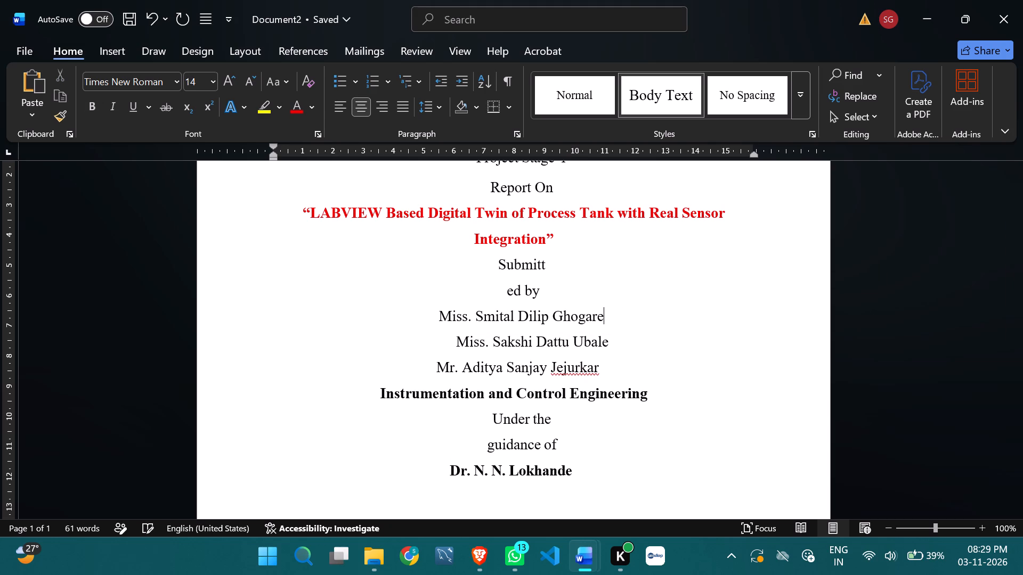
Replace the second student's name after "Miss." in the submitted-by list with the new team member's full name.
drag(492, 346, 609, 343)
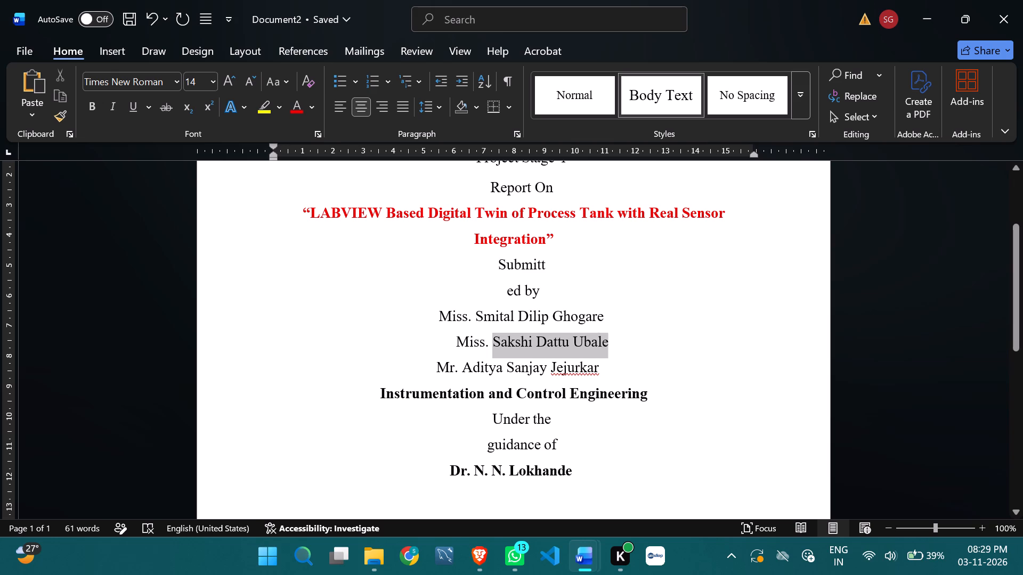
drag(609, 343, 610, 343)
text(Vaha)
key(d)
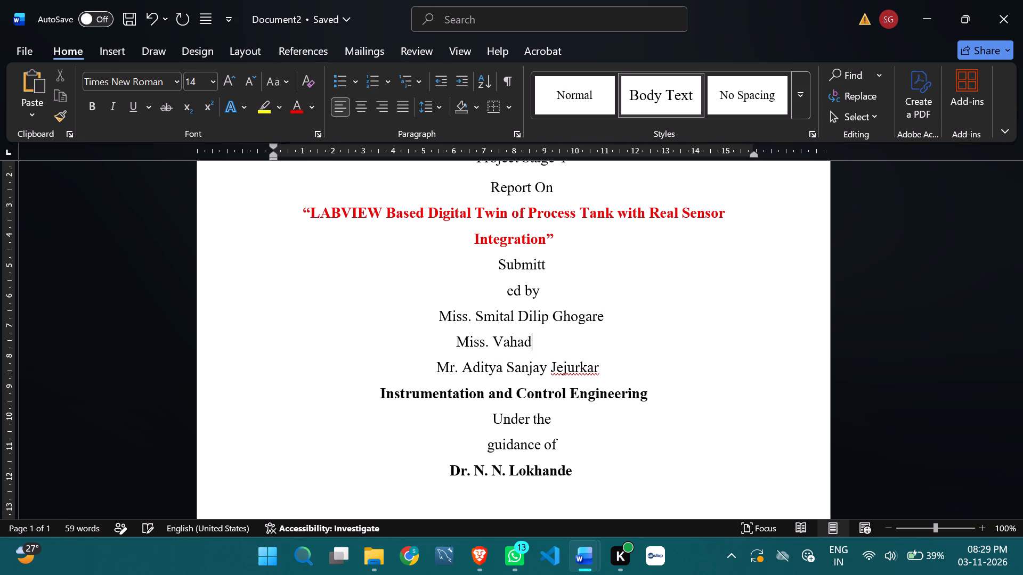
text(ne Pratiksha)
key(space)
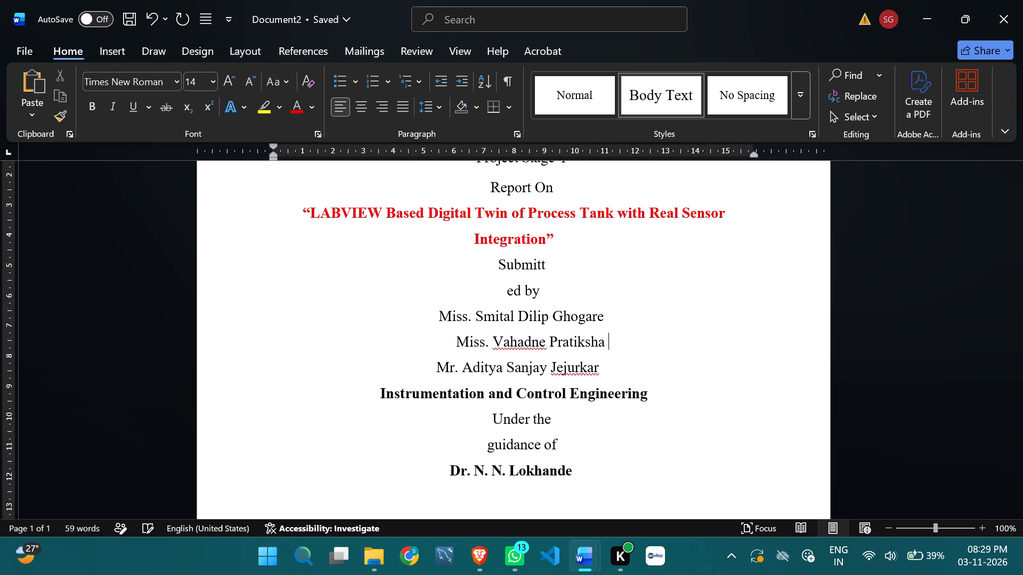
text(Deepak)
Align the student lines by removing five leading spaces from the second student's line and adding one before the third's.
click(448, 348)
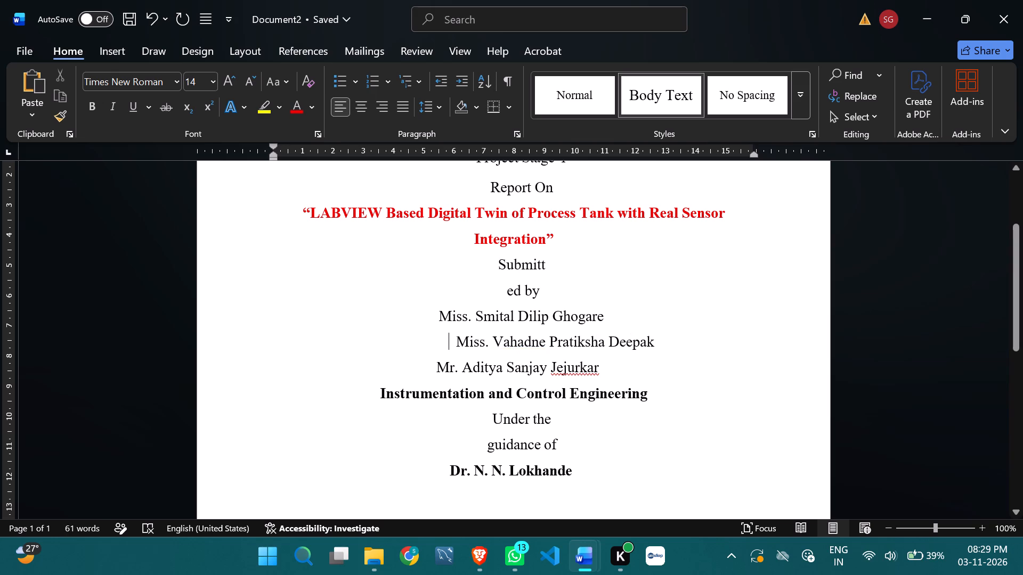
key(BackSpace)
key(BackSpace)
key(BackSpace)
key(BackSpace)
key(BackSpace)
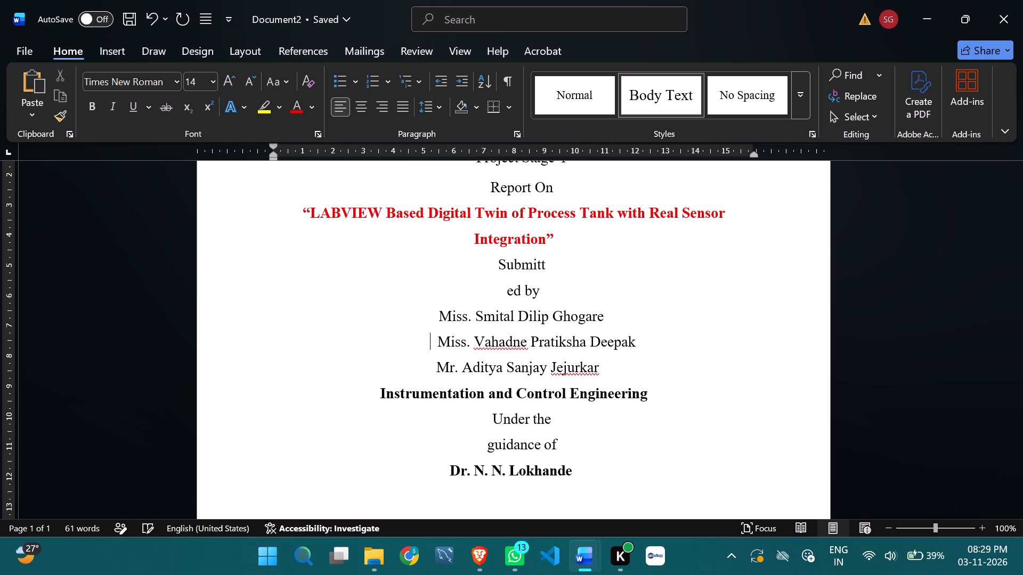
click(436, 369)
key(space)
Change the third student's title to "Miss." in the submitted-by list.
click(454, 369)
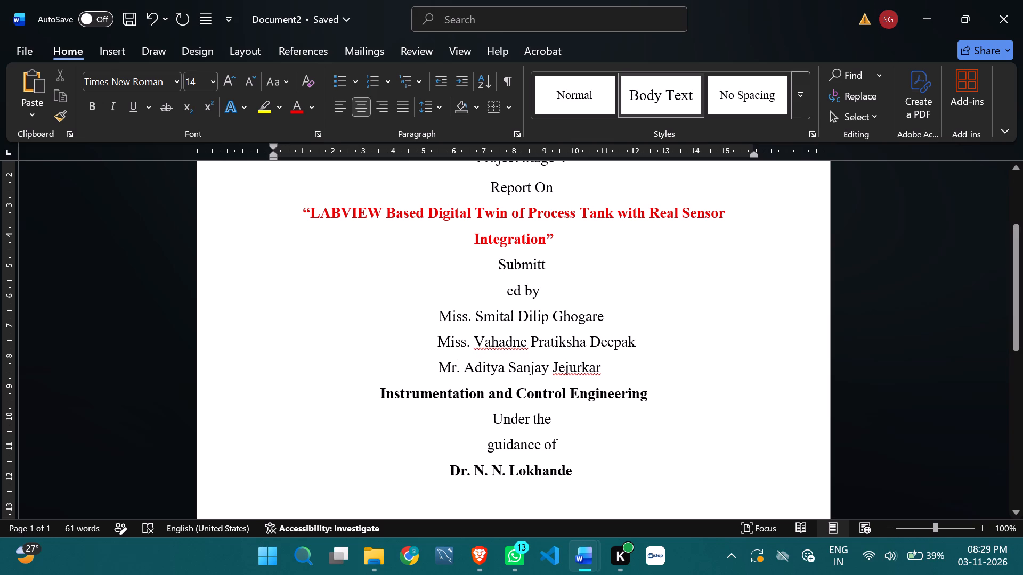
key(BackSpace)
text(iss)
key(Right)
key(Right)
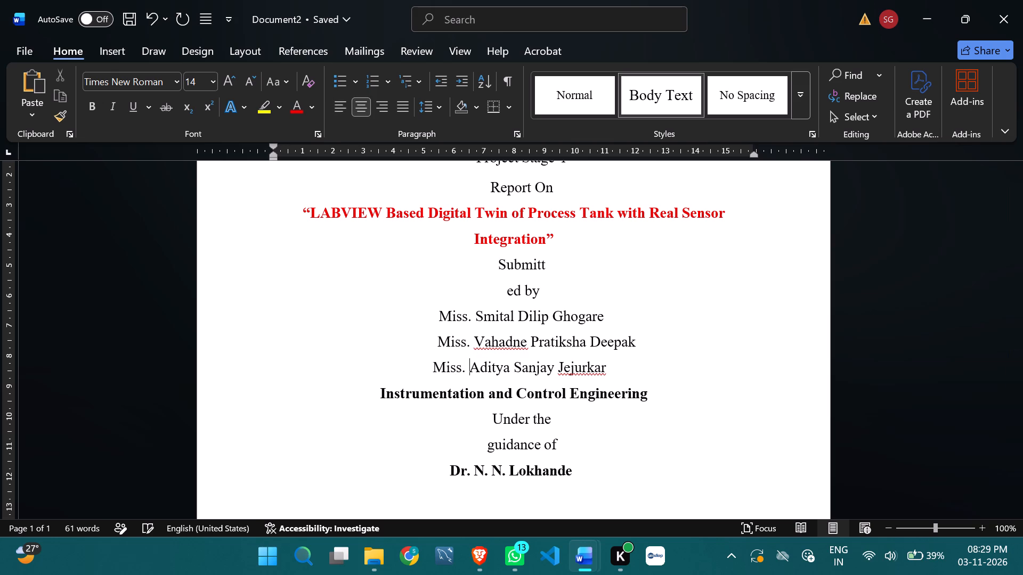
Replace the third student's name after "Miss." with the new team member's full name, in first, middle, surname order.
drag(473, 373, 539, 370)
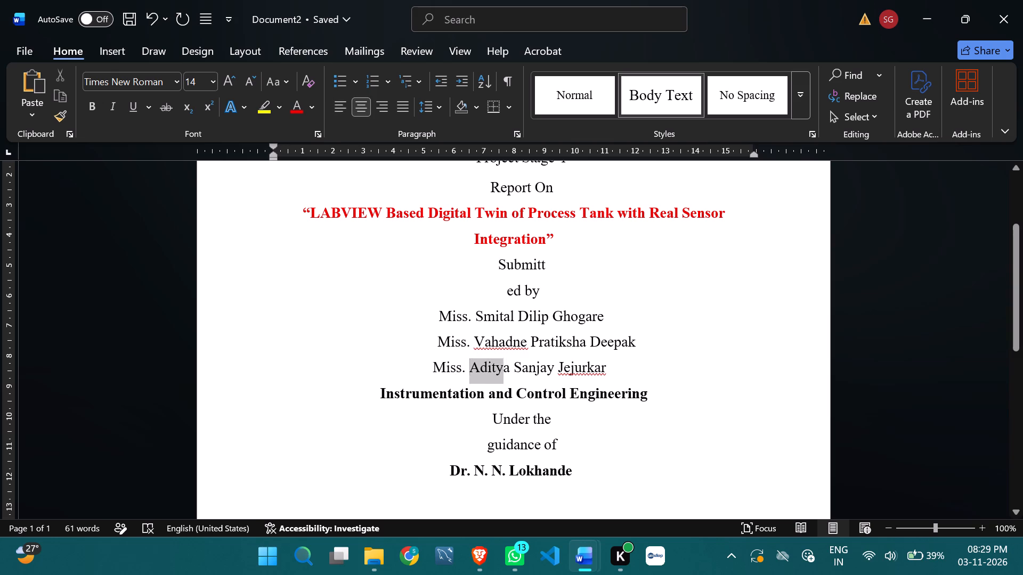
drag(539, 370, 599, 369)
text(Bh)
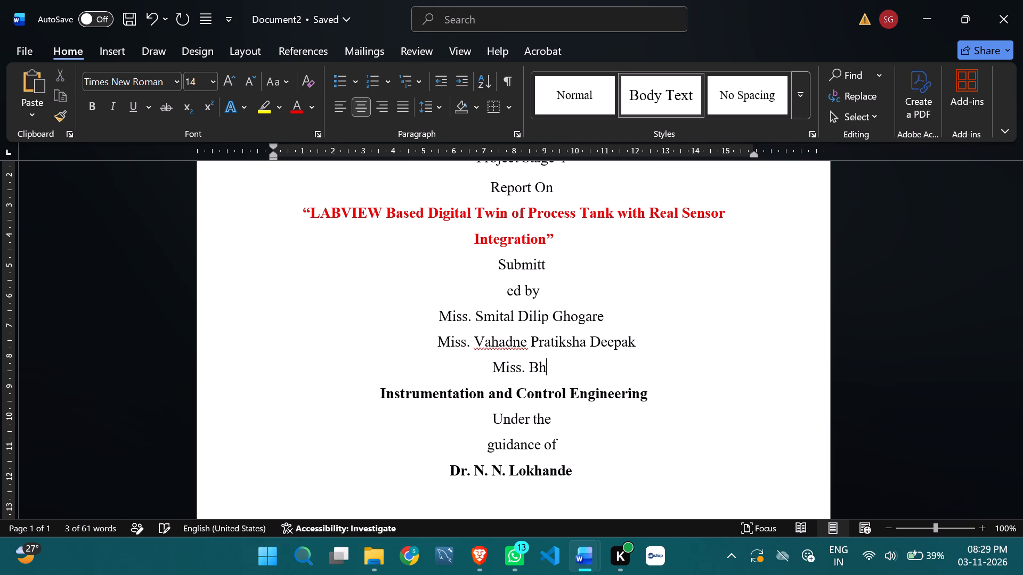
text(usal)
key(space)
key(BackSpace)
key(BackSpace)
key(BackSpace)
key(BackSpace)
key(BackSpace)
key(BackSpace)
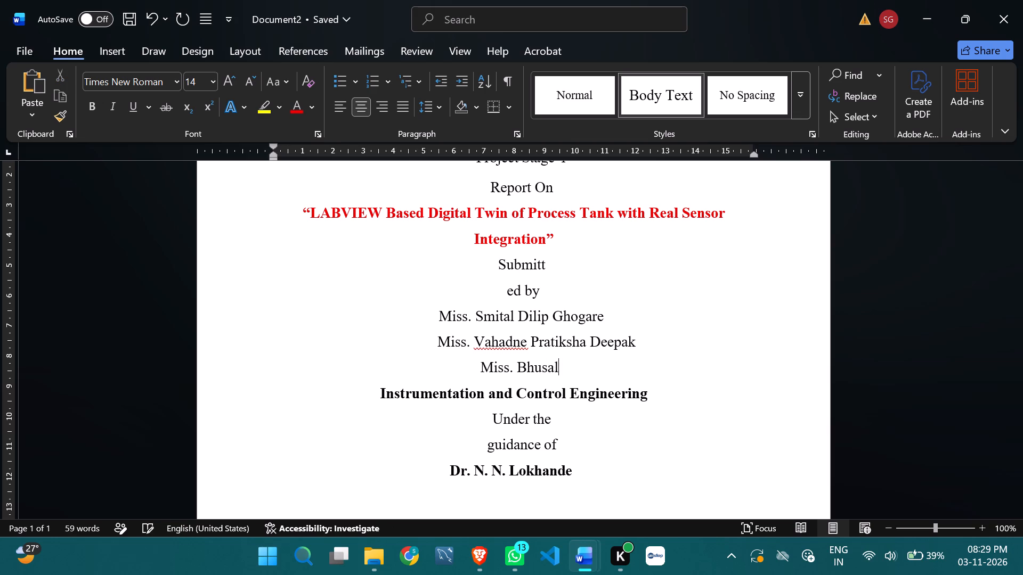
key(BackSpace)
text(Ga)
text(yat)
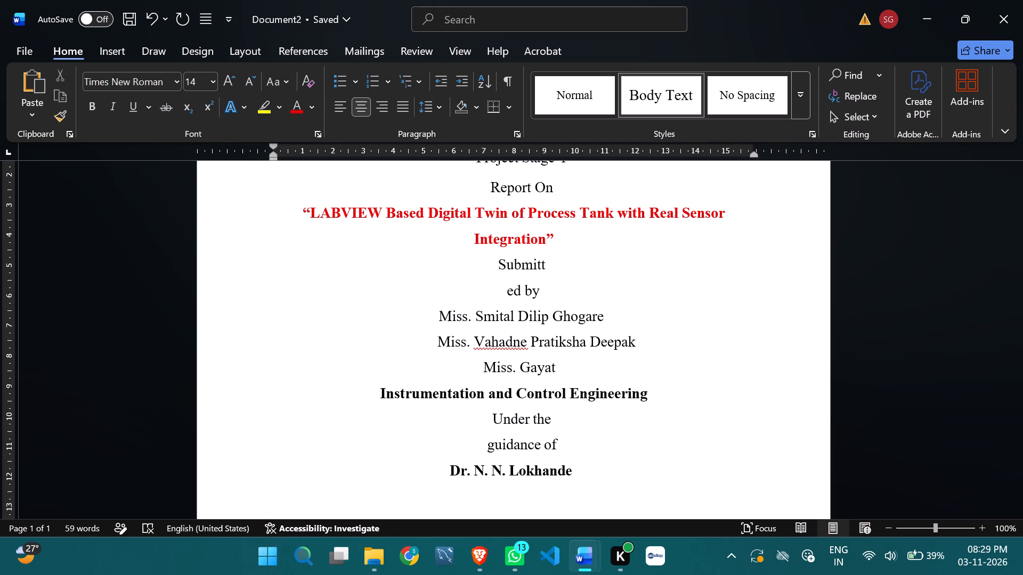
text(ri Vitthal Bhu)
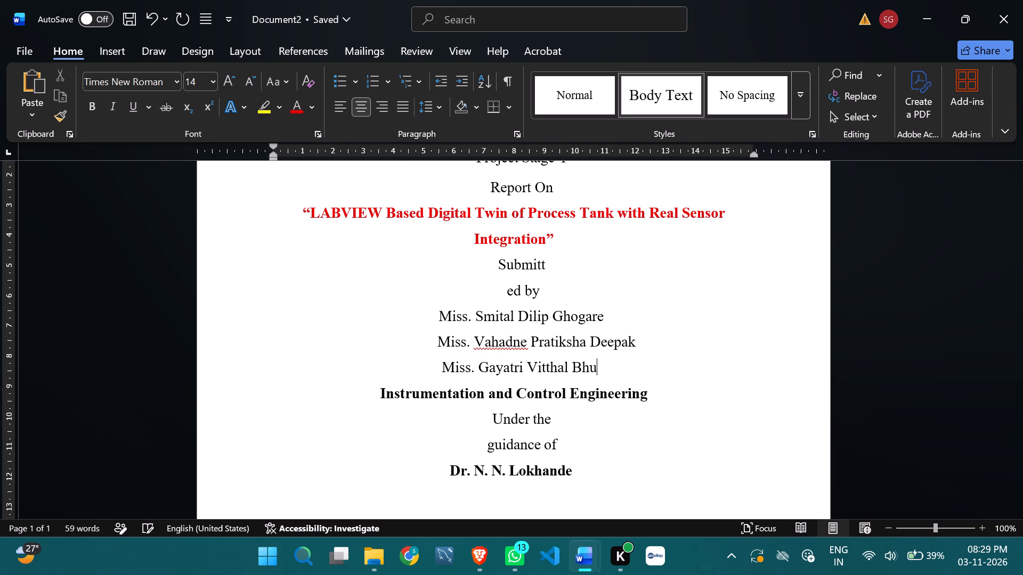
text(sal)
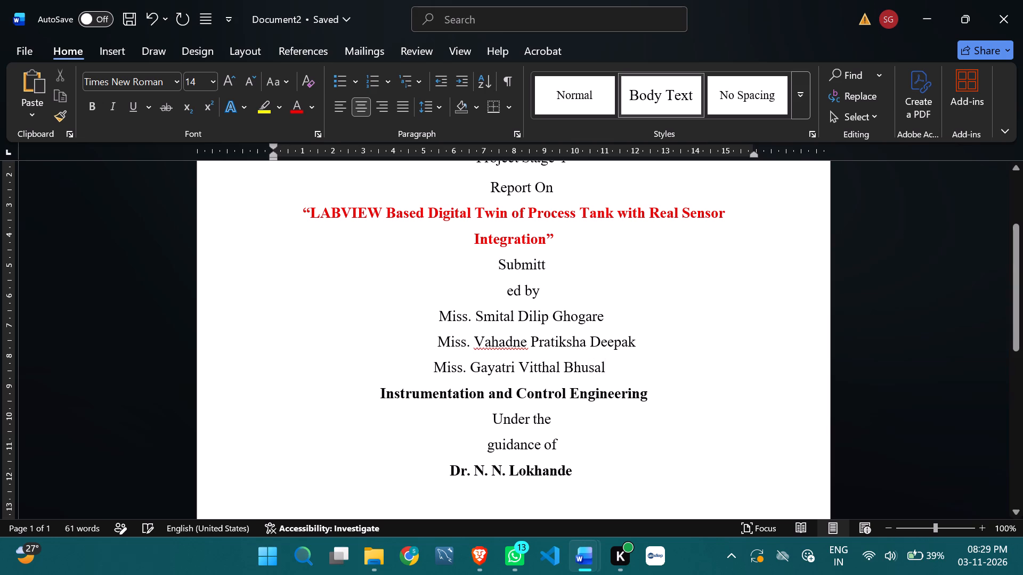
Move the second student's surname from the start of the name to its end.
drag(473, 341, 527, 343)
key(ctrl+c)
key(BackSpace)
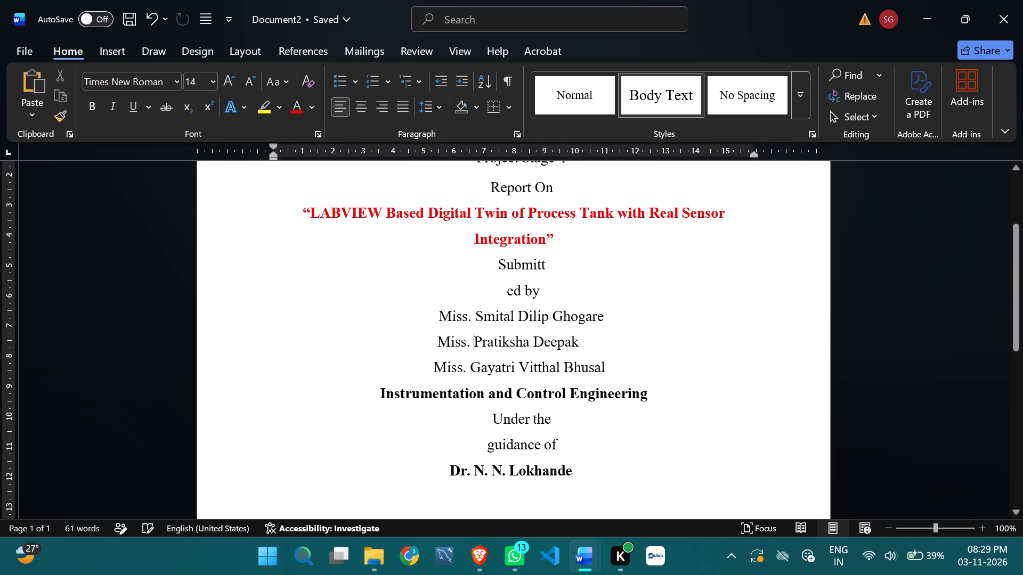
key(Right)
key(Right)
key(Right)
key(Right)
key(Right)
key(Right)
key(Right)
key(Right)
key(Right)
key(Right)
key(Right)
key(Right)
key(Right)
key(Right)
key(Right)
key(Right)
key(Right)
click(581, 343)
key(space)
key(ctrl+v)
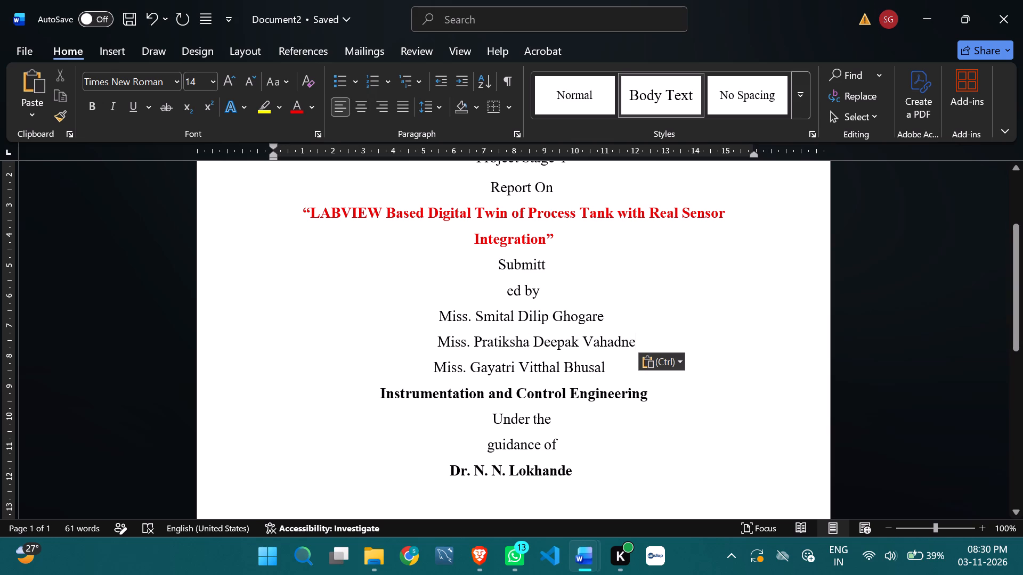
Add two leading spaces before "Miss." on the third student's line to align it with the line above.
drag(433, 366, 444, 366)
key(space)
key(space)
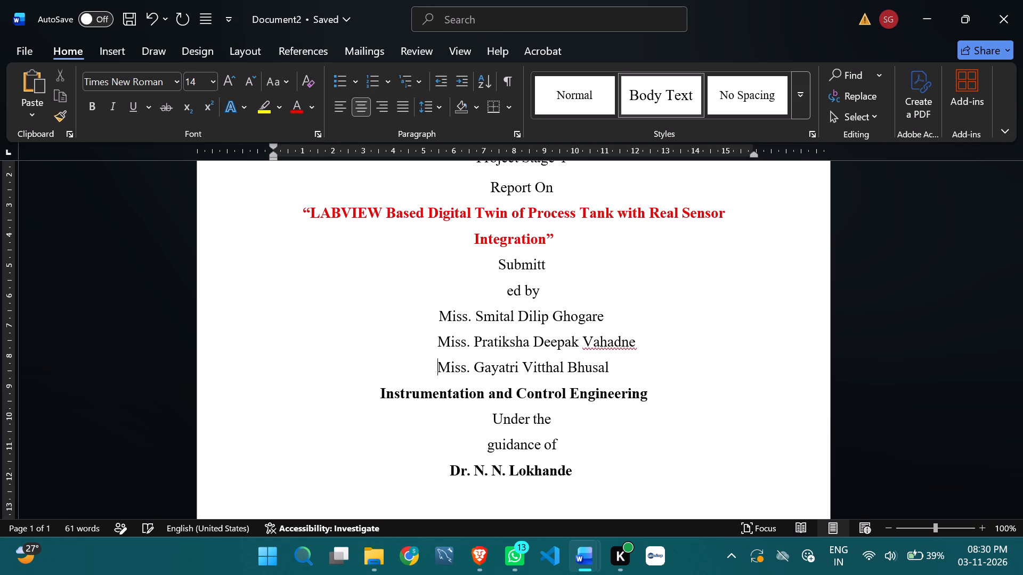
Insert a blank page after the "Academic Year: 2026-27" line at the end of the title page.
scroll(549, 315, down, 6)
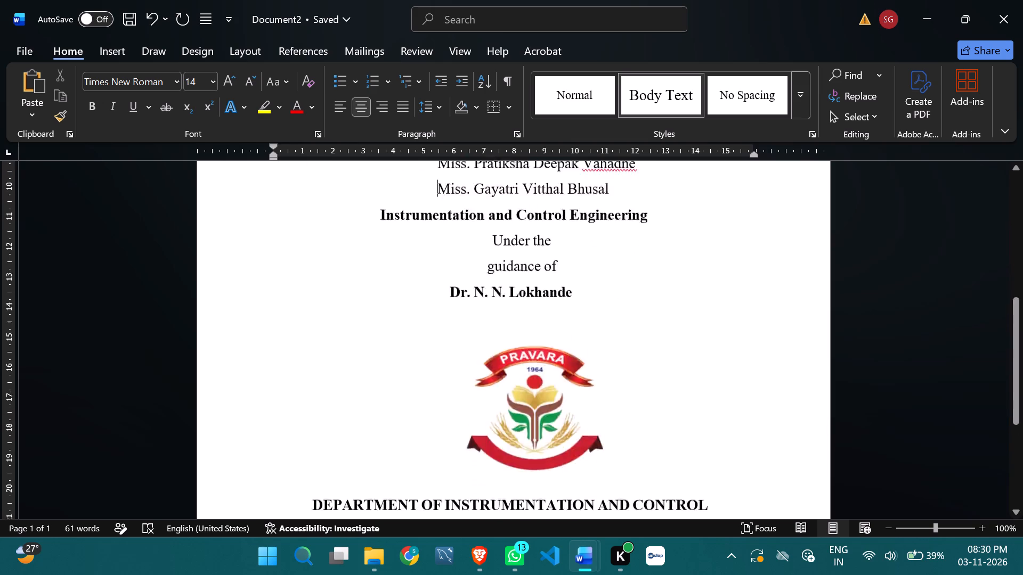
scroll(540, 306, down, 16)
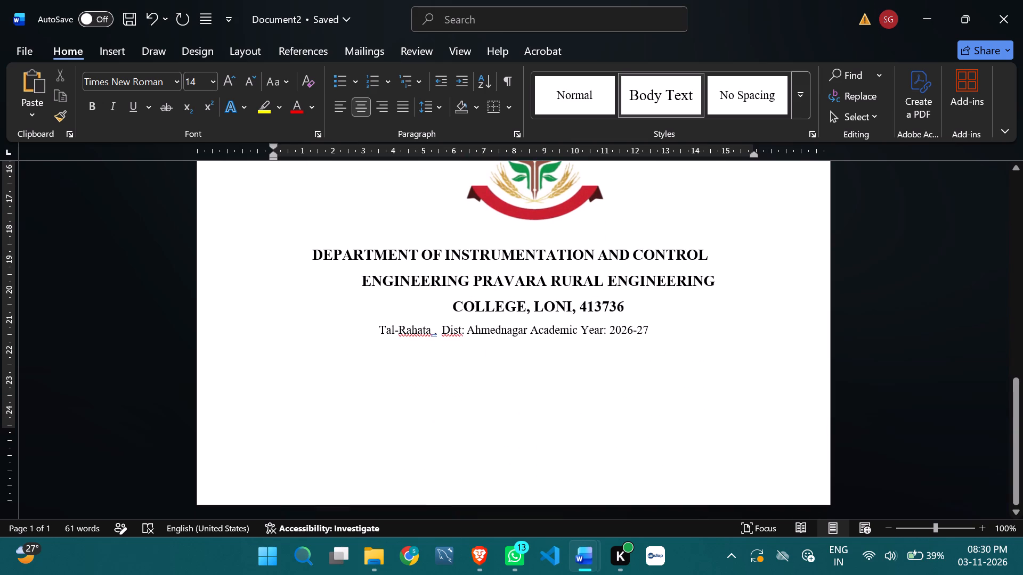
click(696, 364)
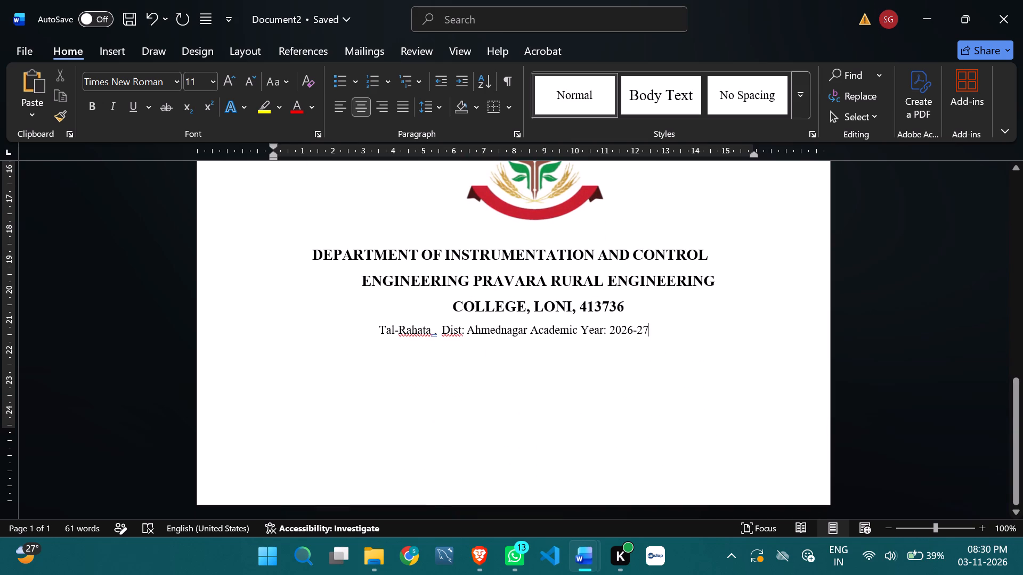
click(110, 50)
click(75, 100)
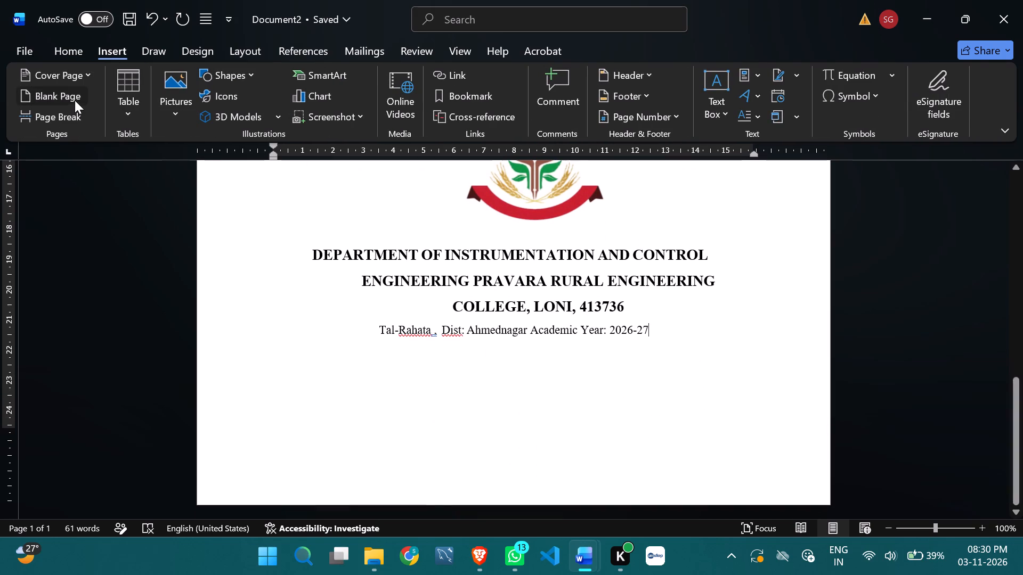
scroll(525, 383, down, 6)
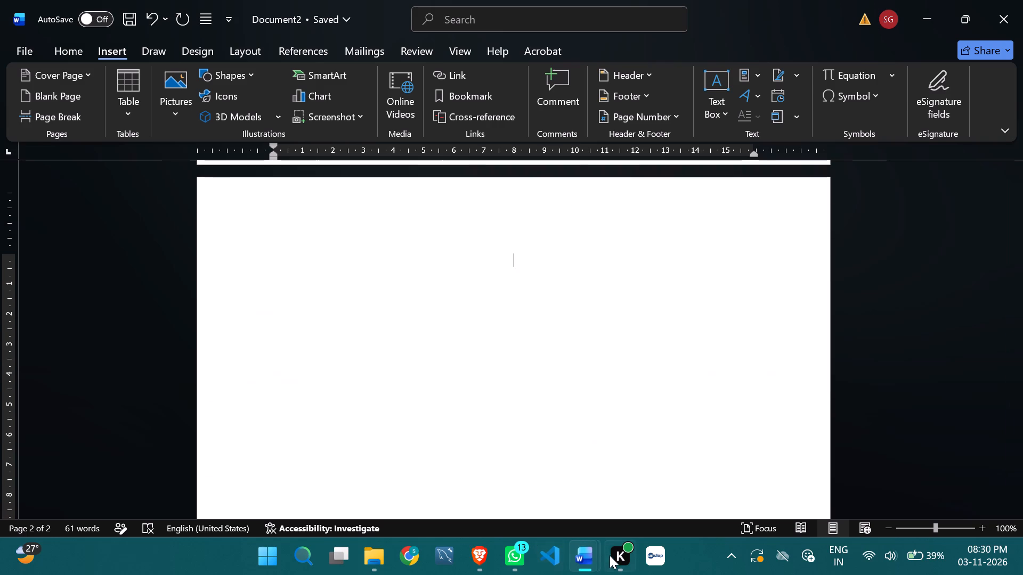
Copy the whole certificate page, from the college heading through the signature table, from the existing report onto the new blank page.
click(581, 497)
scroll(527, 336, down, 5)
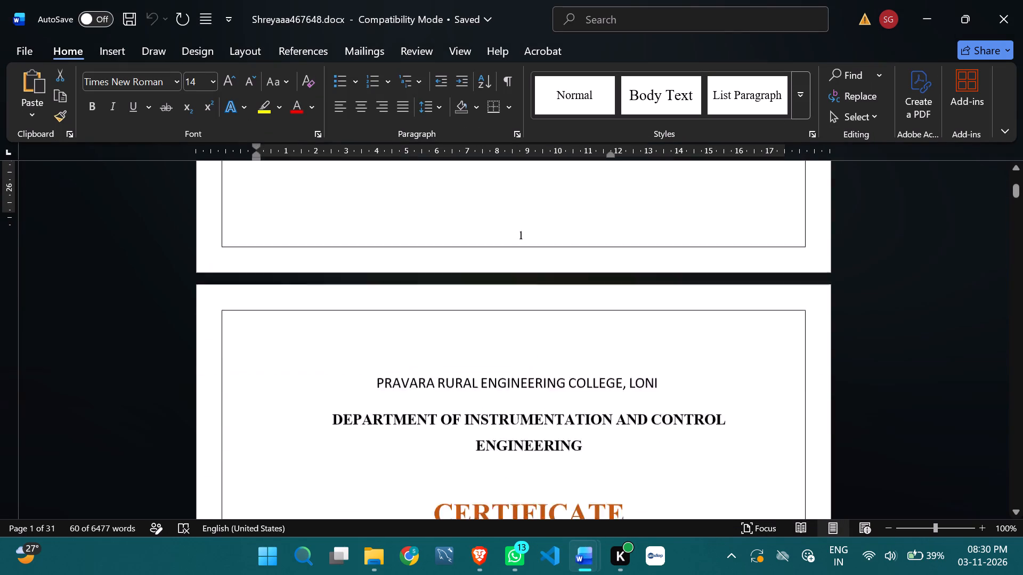
scroll(529, 335, down, 2)
drag(370, 252, 586, 473)
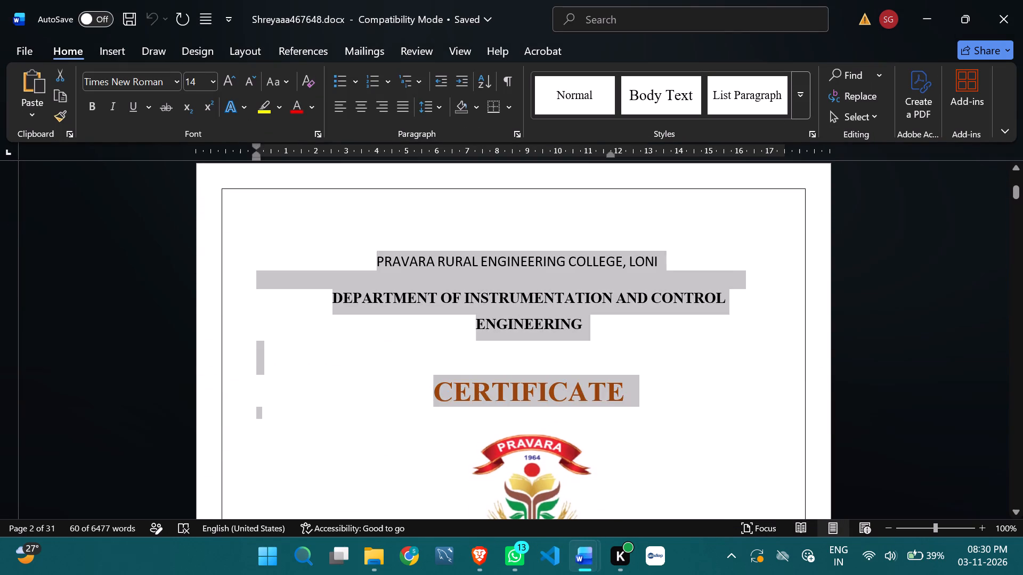
drag(586, 473, 663, 514)
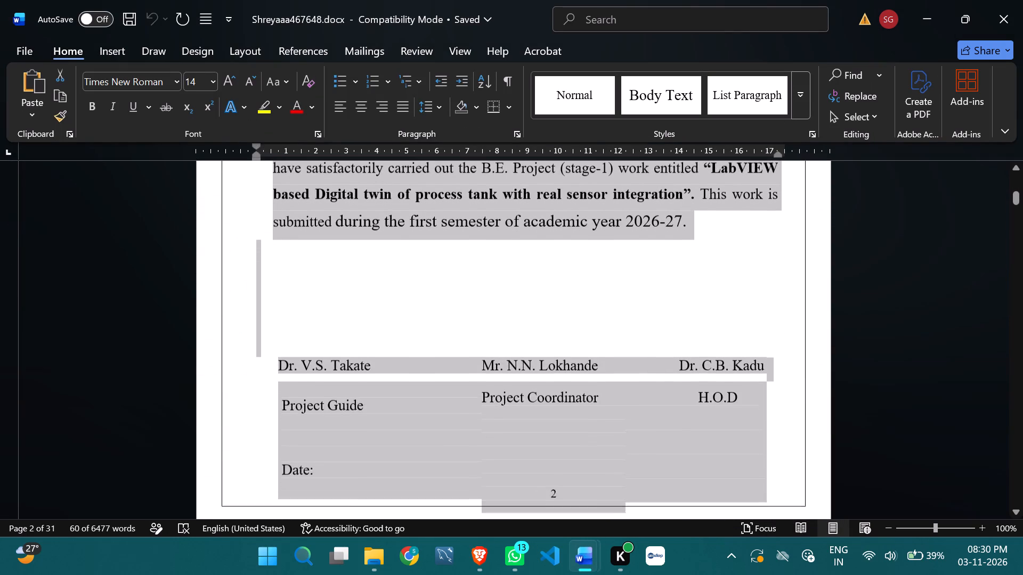
drag(663, 514, 399, 389)
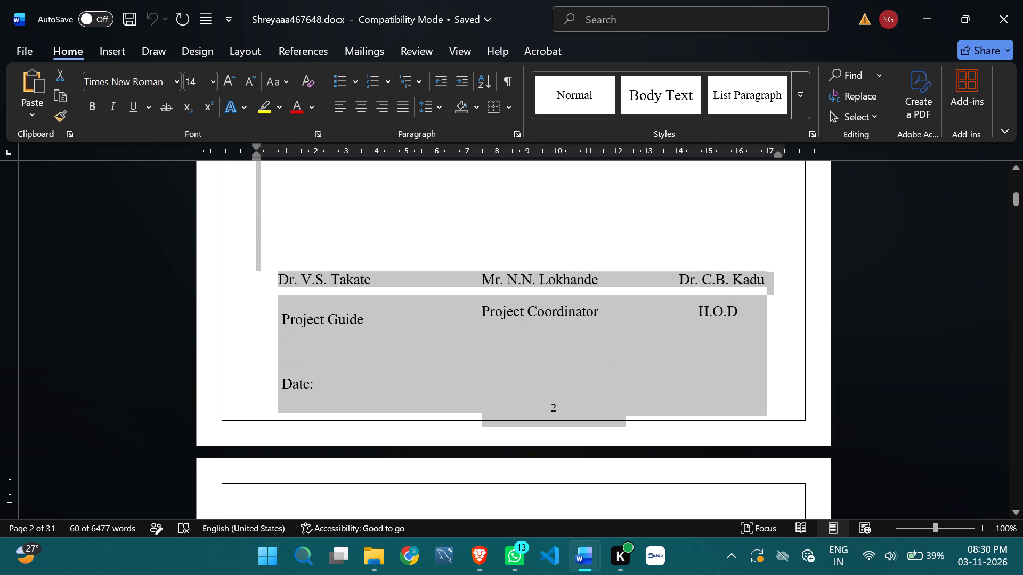
drag(399, 389, 334, 376)
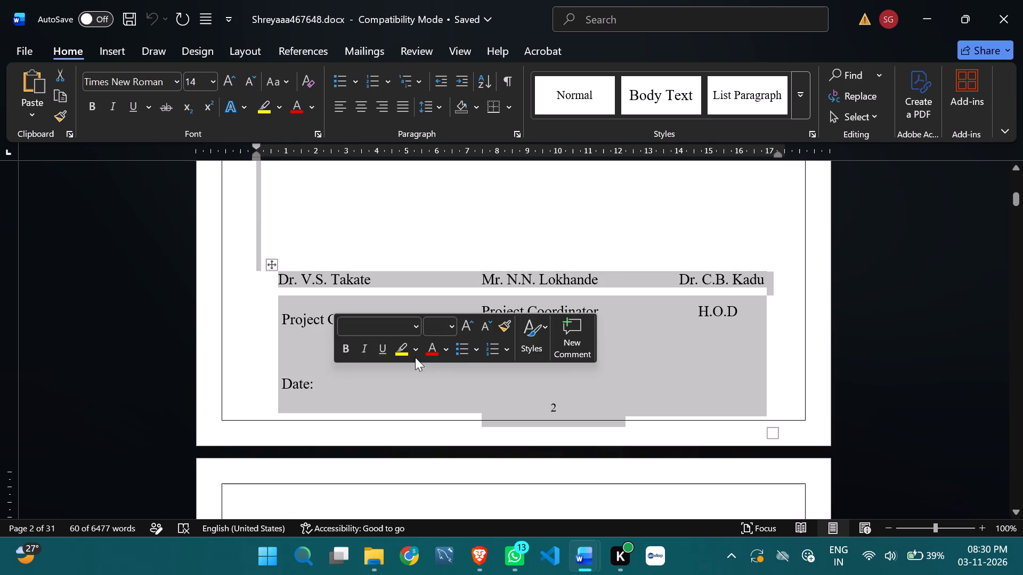
key(ctrl+c)
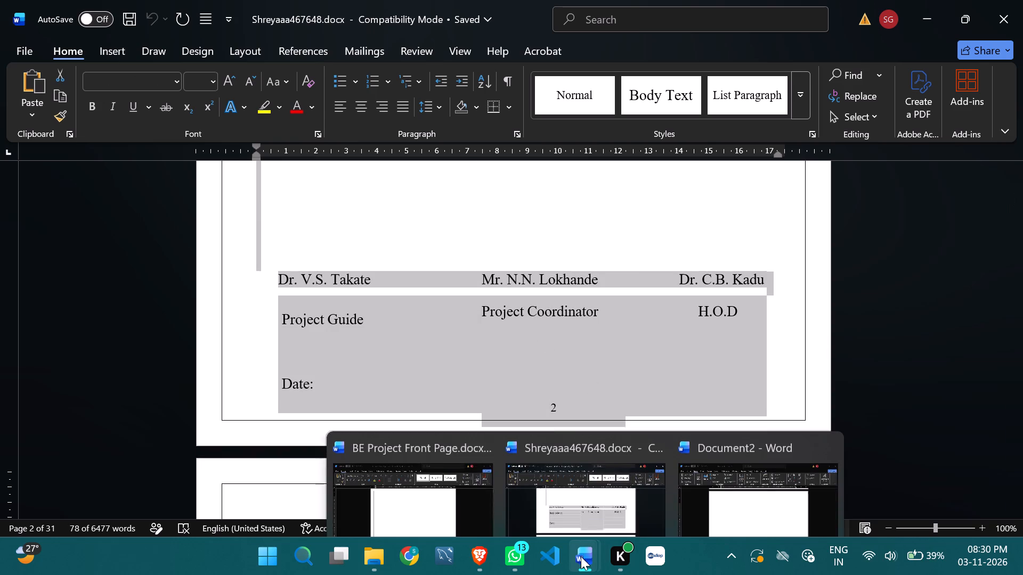
click(745, 499)
key(ctrl+v)
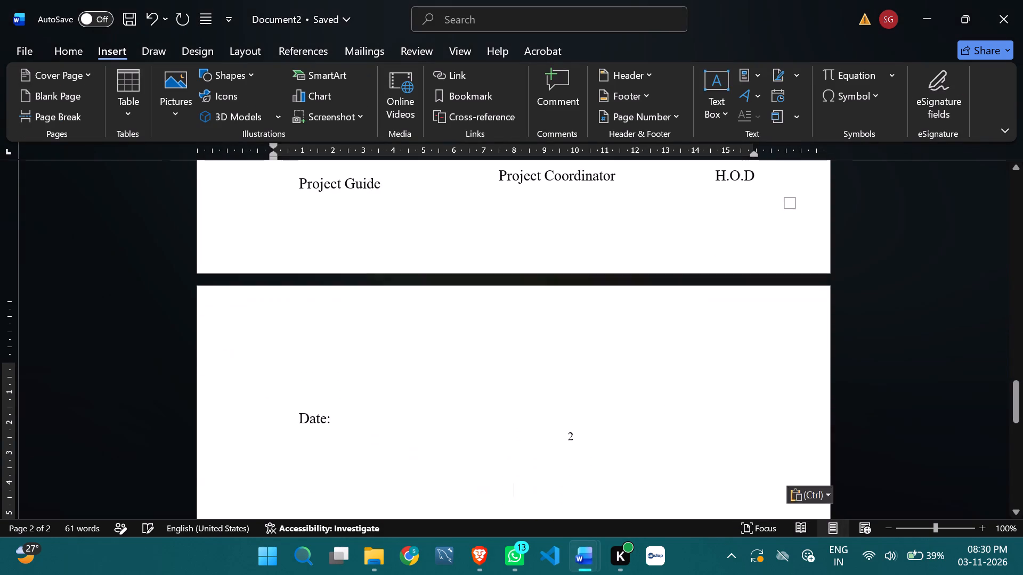
scroll(550, 359, down, 1)
scroll(550, 359, up, 20)
scroll(550, 359, up, 3)
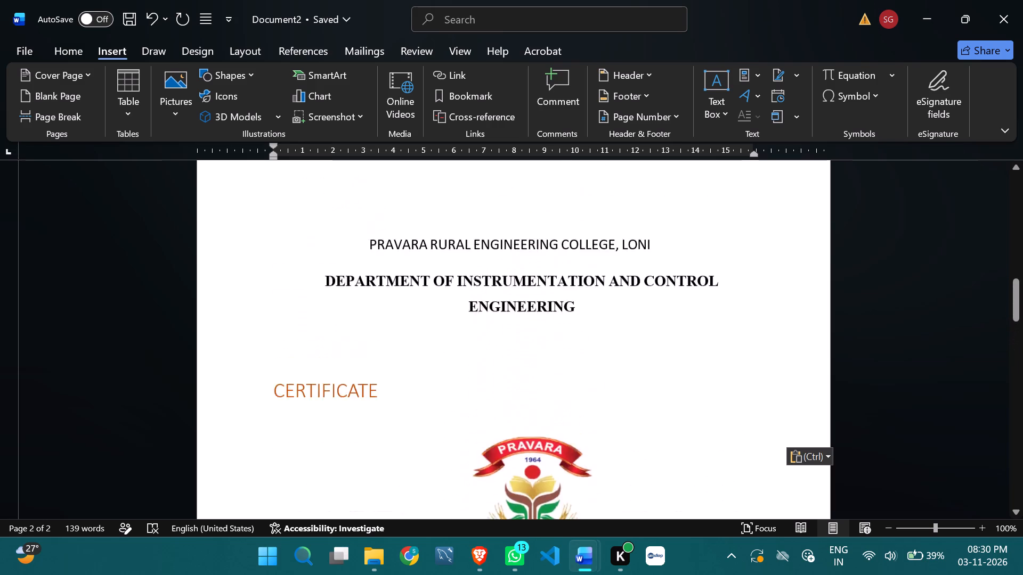
Centre-align the whole pasted certificate page, from the college heading through the signature table.
scroll(522, 368, up, 1)
click(486, 315)
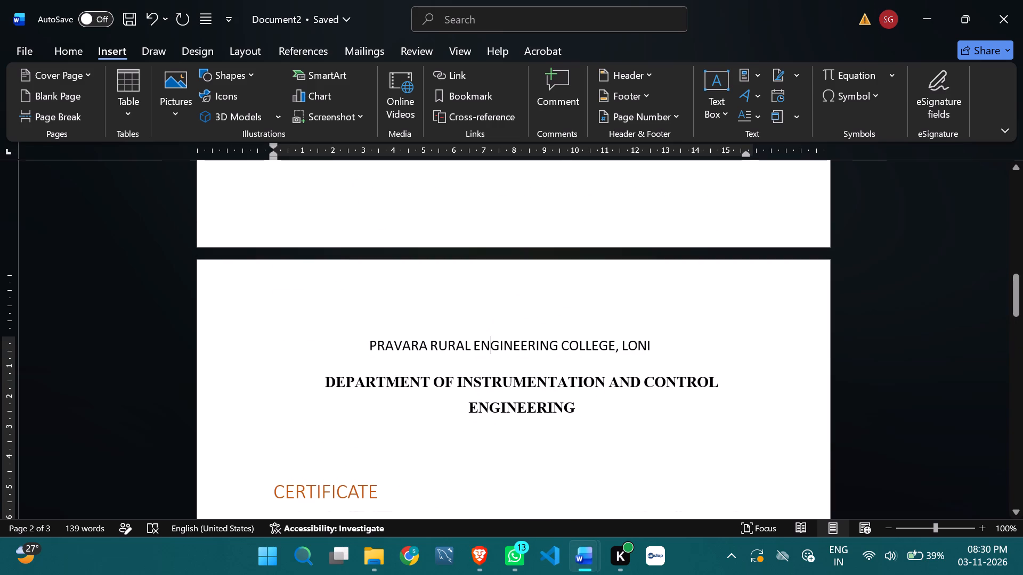
drag(328, 346, 627, 543)
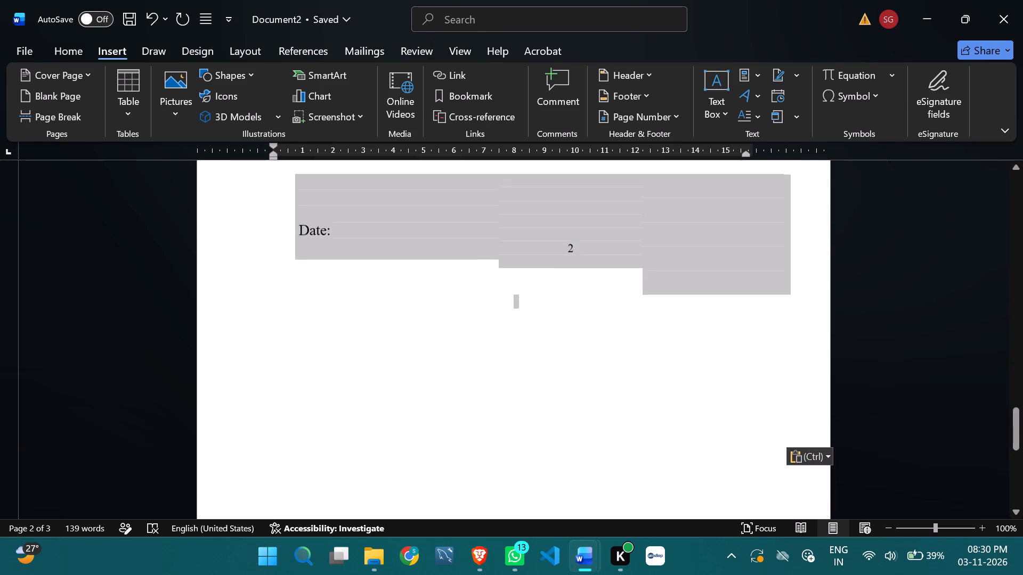
drag(627, 543, 632, 389)
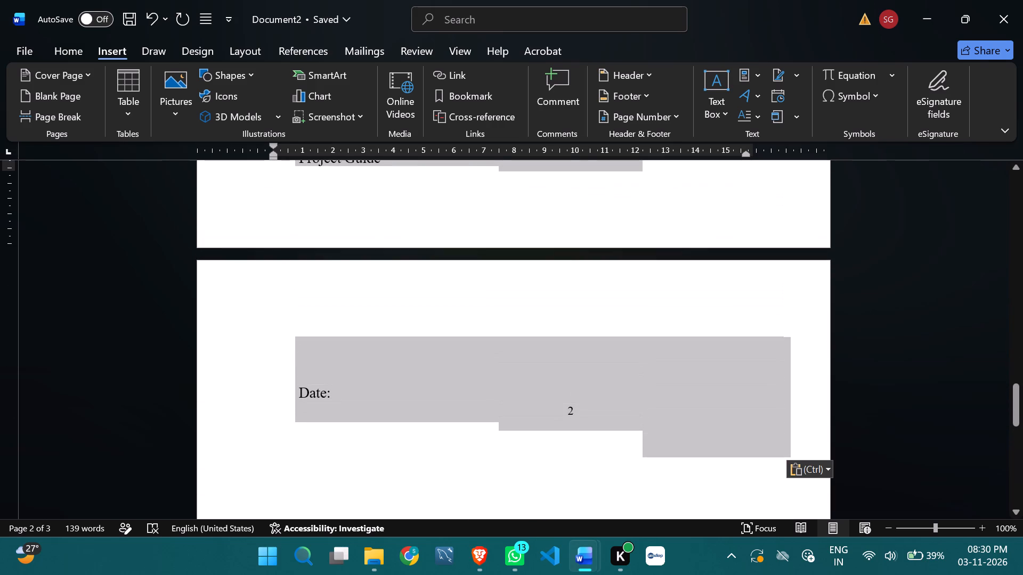
drag(632, 389, 632, 395)
click(57, 45)
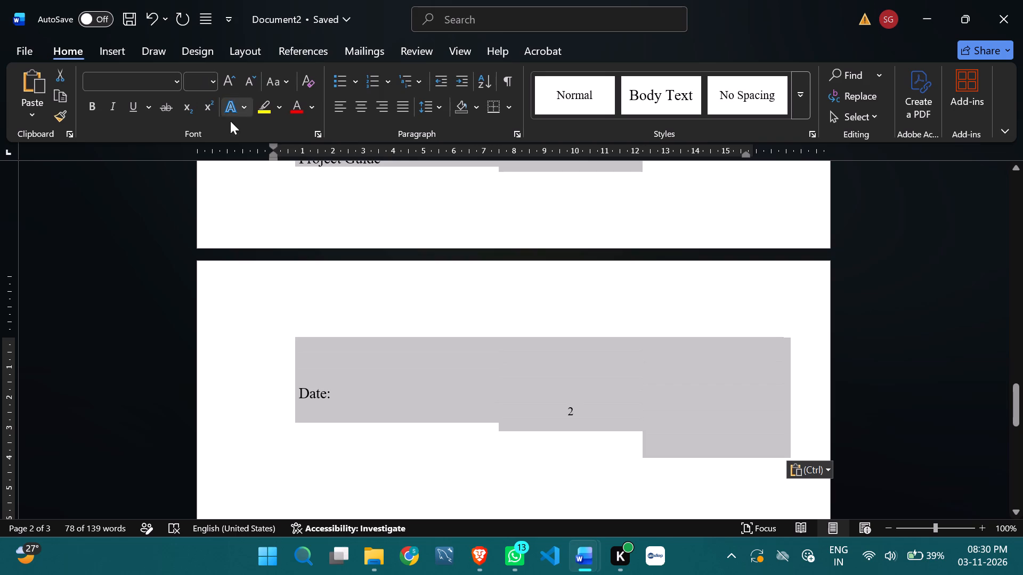
click(360, 105)
scroll(466, 330, down, 3)
scroll(449, 348, up, 4)
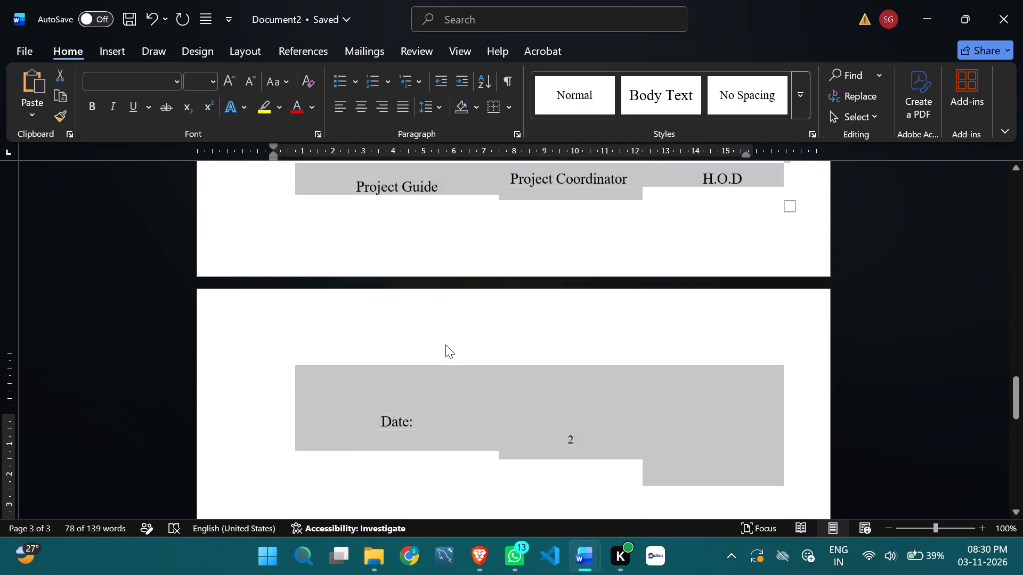
scroll(445, 344, up, 15)
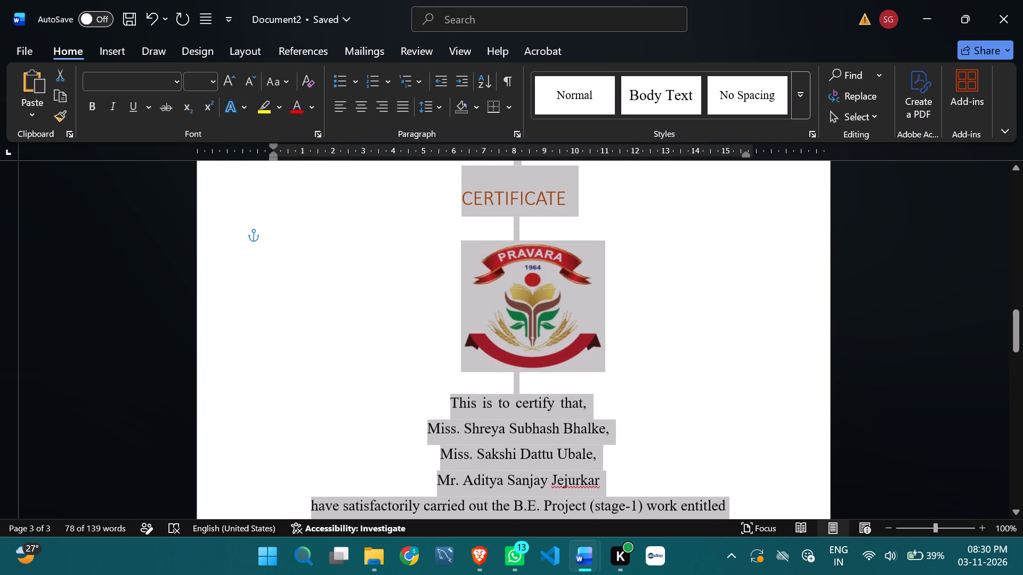
scroll(445, 332, down, 5)
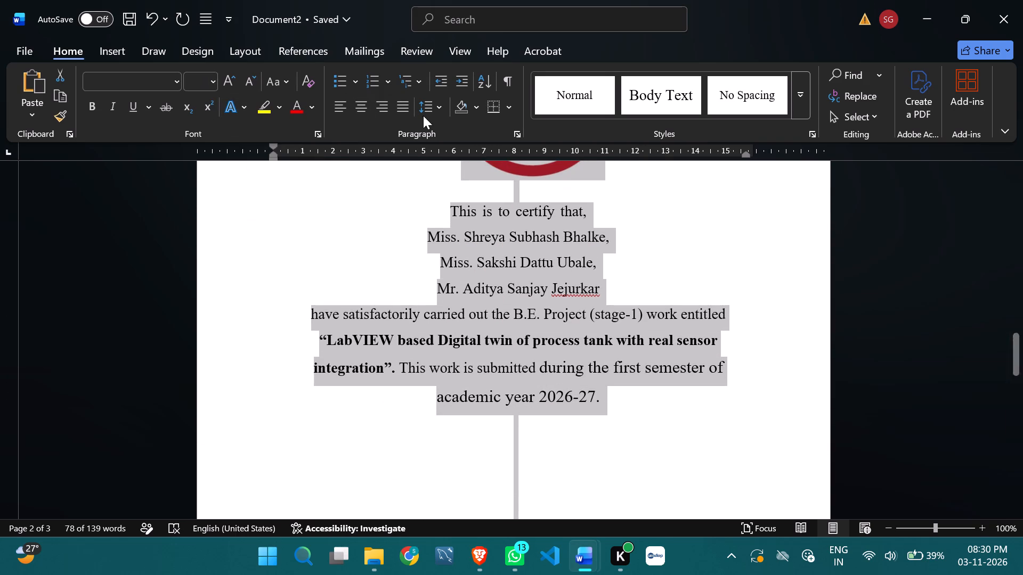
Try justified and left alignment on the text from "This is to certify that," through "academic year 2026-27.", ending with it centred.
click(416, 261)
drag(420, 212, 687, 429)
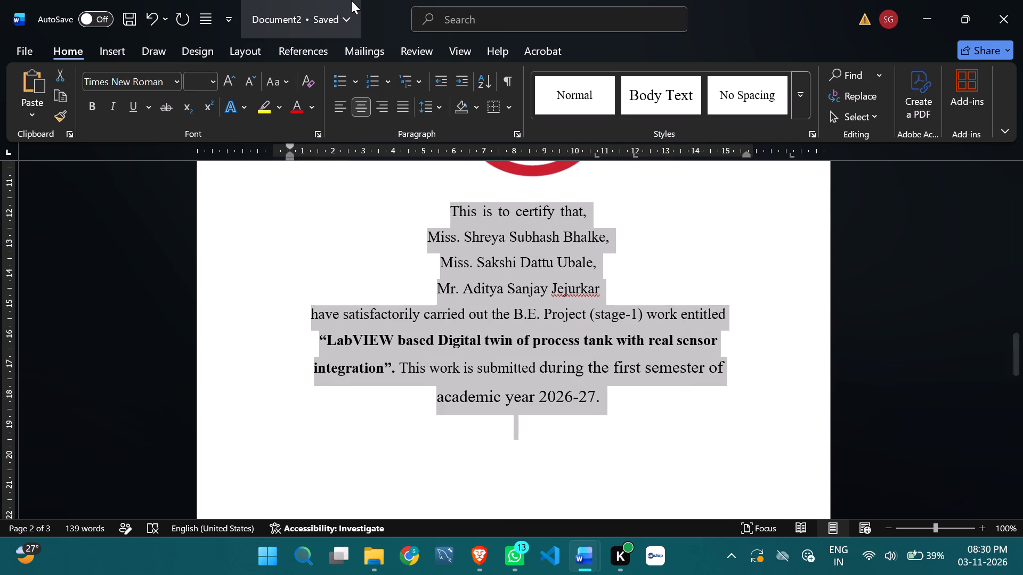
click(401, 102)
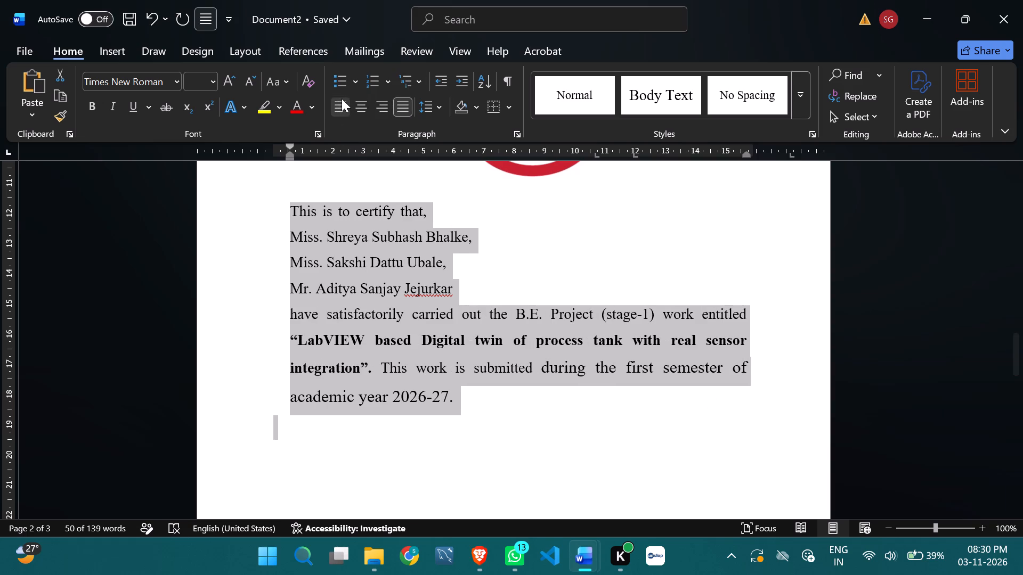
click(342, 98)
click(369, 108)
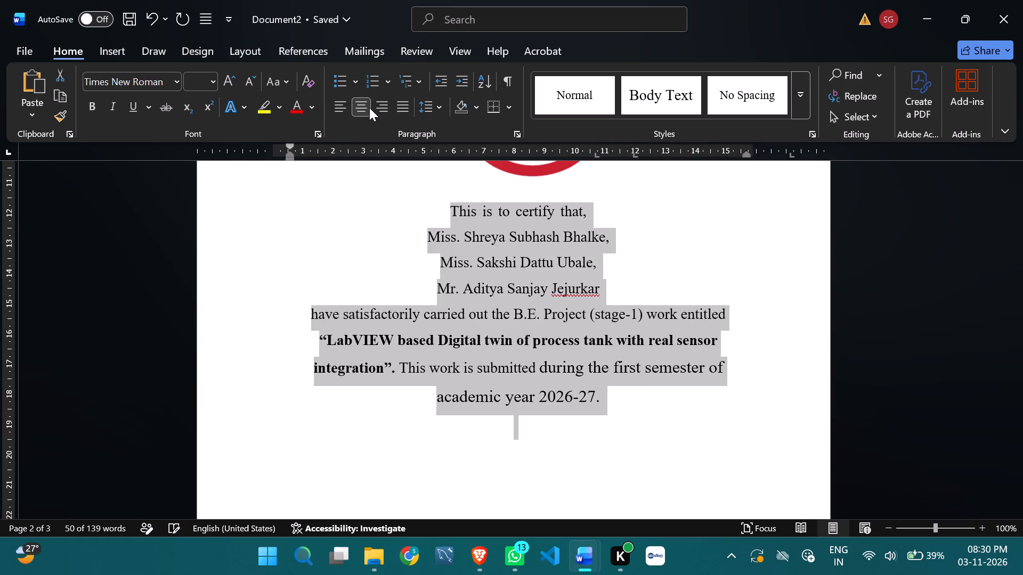
Justify the certificate paragraph from "have satisfactorily carried out" through "academic year 2026-27.".
scroll(520, 282, down, 2)
click(490, 339)
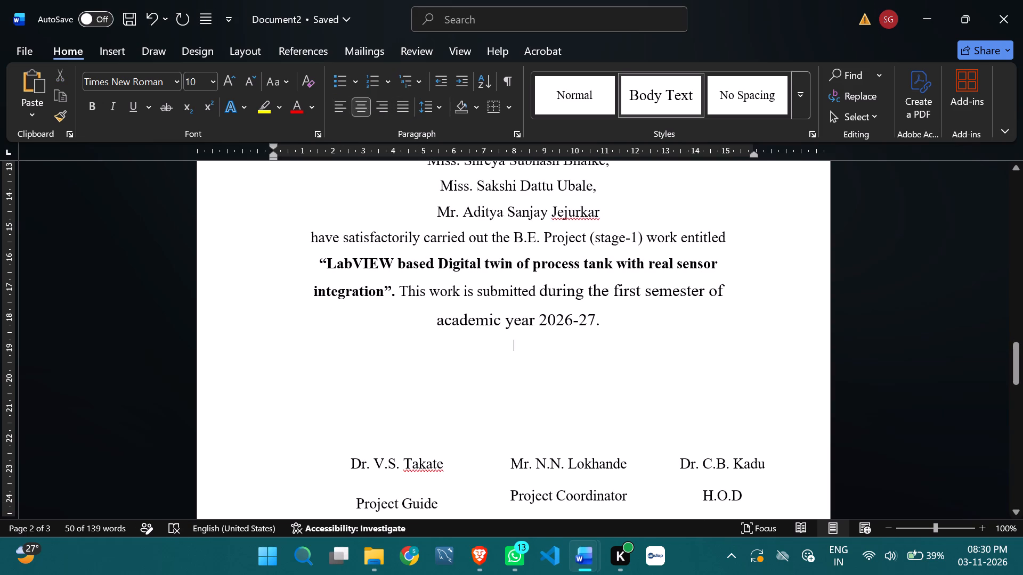
drag(292, 233, 604, 331)
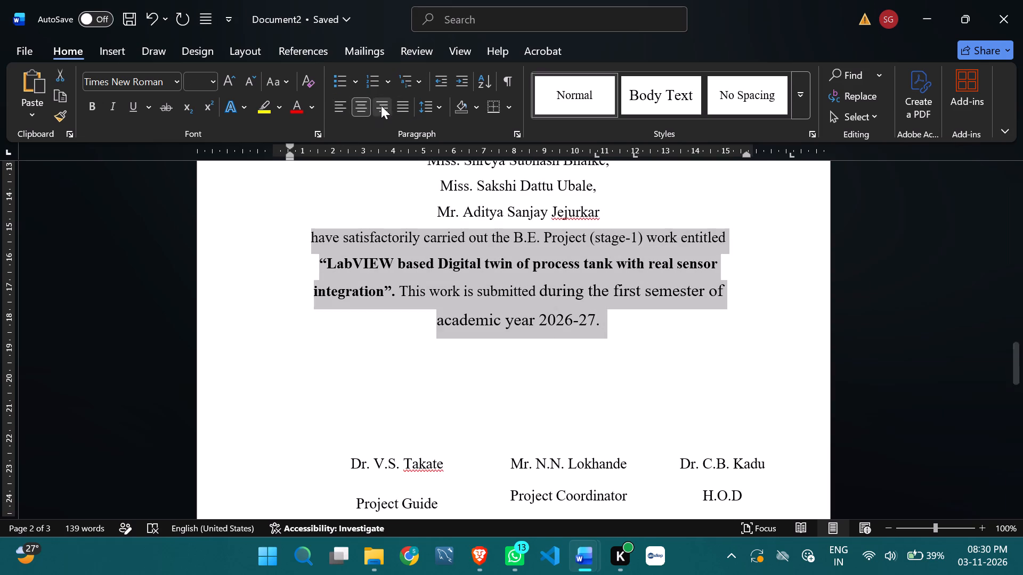
drag(401, 107, 403, 112)
Left-align the contents of the signature table, covering the faculty names, their roles and the "Date:" entry.
scroll(442, 223, down, 6)
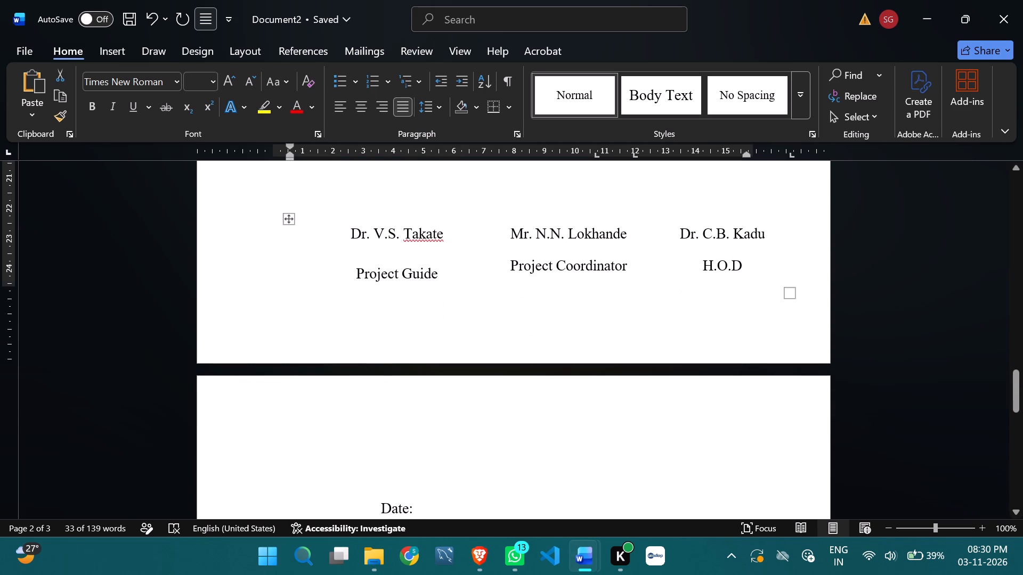
drag(319, 236, 329, 236)
drag(329, 236, 670, 262)
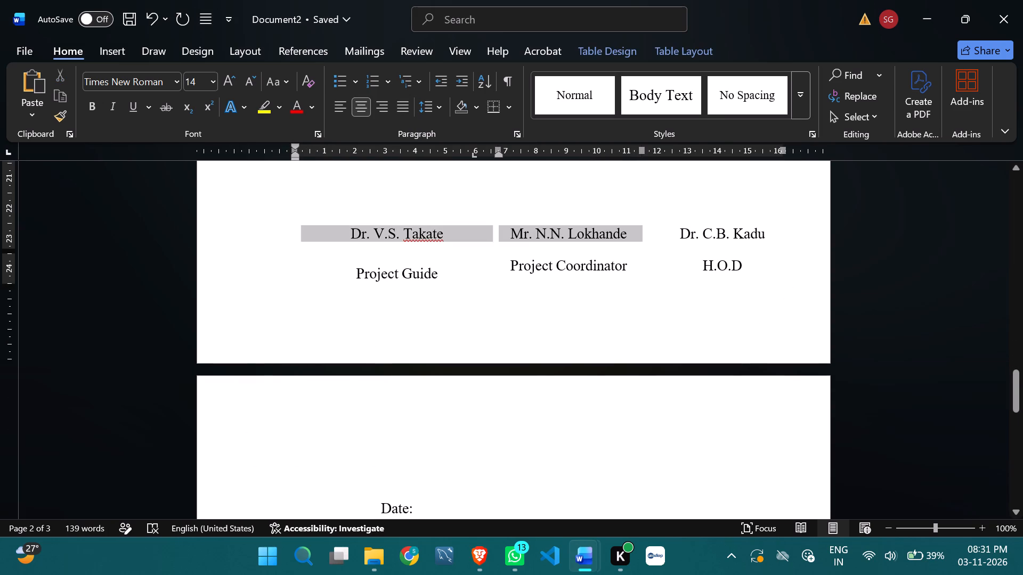
drag(670, 262, 726, 272)
click(343, 117)
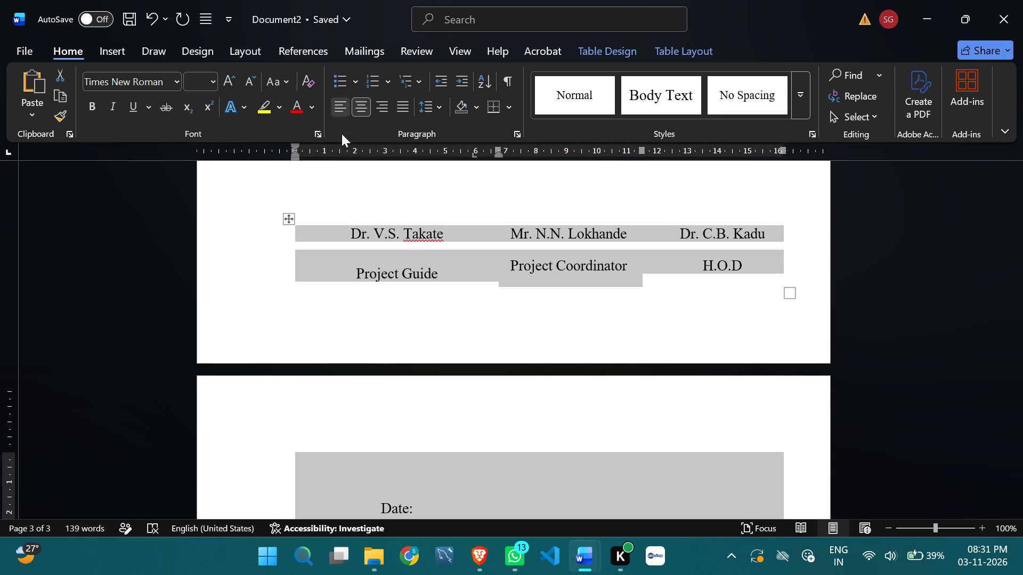
click(338, 99)
scroll(368, 181, down, 6)
scroll(369, 181, up, 4)
scroll(372, 176, down, 5)
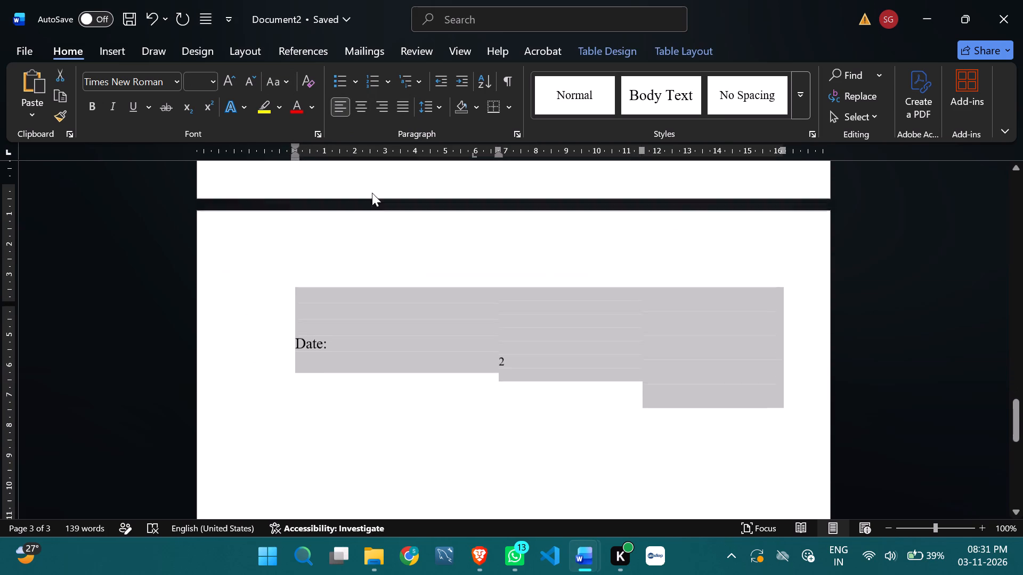
Delete the signature table's bottom row containing "Date:" that spills onto the third page.
click(367, 259)
drag(241, 213, 462, 266)
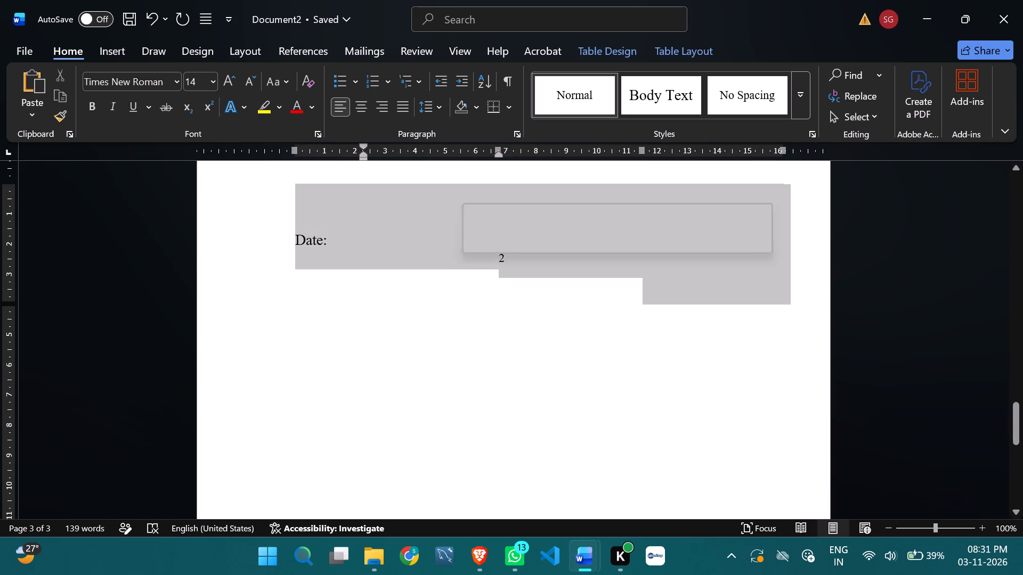
key(BackSpace)
Change the font of the certificate page's "PRAVARA RURAL ENGINEERING COLLEGE, LONI" heading to Times New Roman.
scroll(449, 245, up, 4)
scroll(450, 234, down, 5)
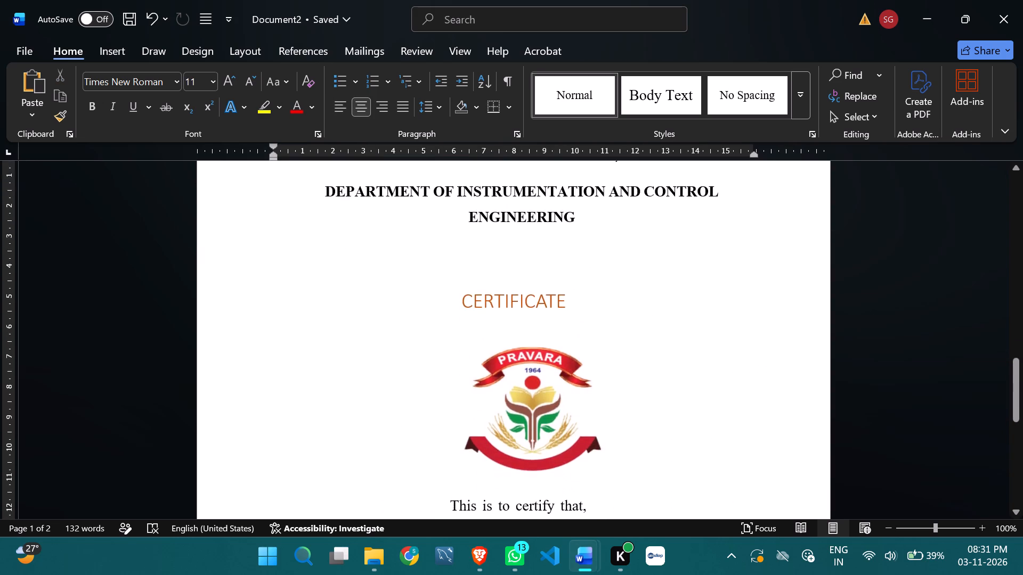
scroll(411, 187, up, 2)
drag(351, 226, 681, 189)
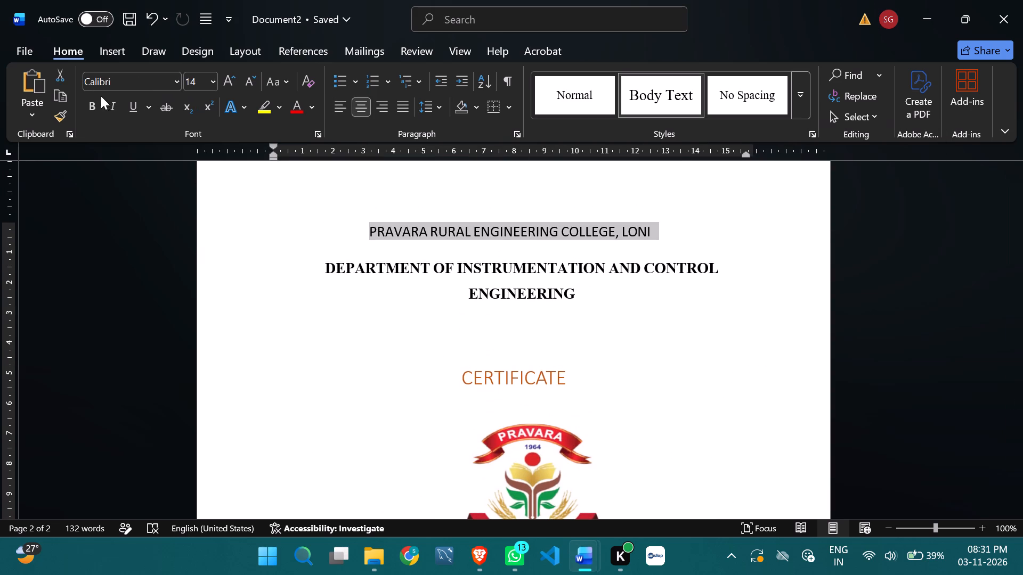
click(181, 85)
click(178, 77)
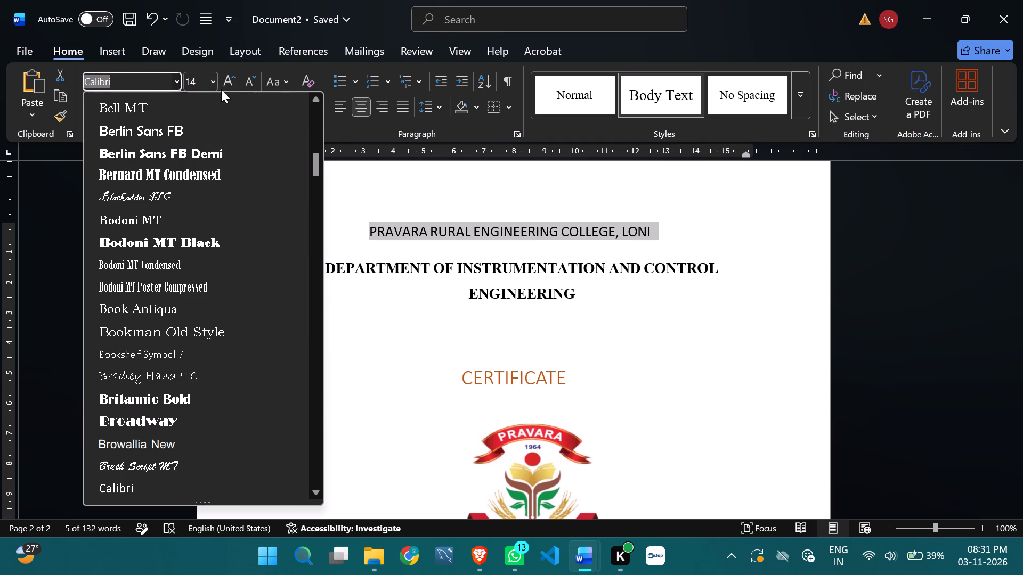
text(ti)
click(216, 130)
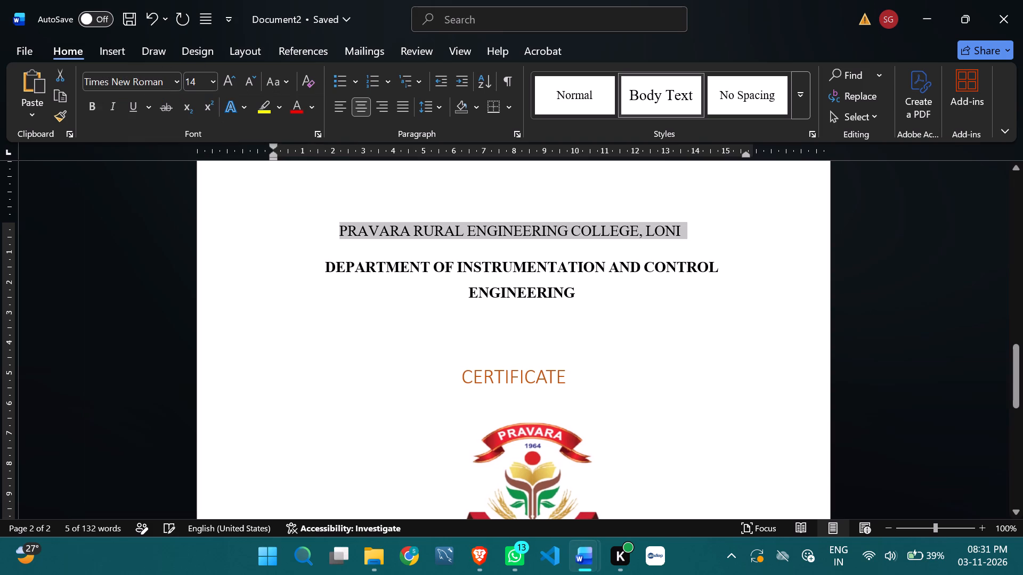
click(467, 243)
Change the font of the "CERTIFICATE" heading to Times New Roman.
scroll(469, 237, down, 4)
click(451, 225)
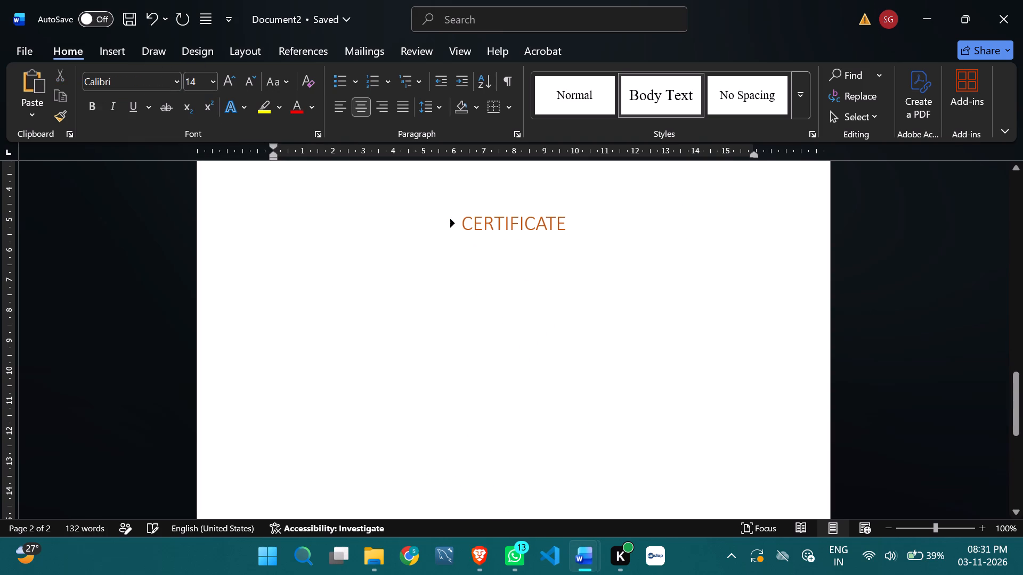
click(449, 223)
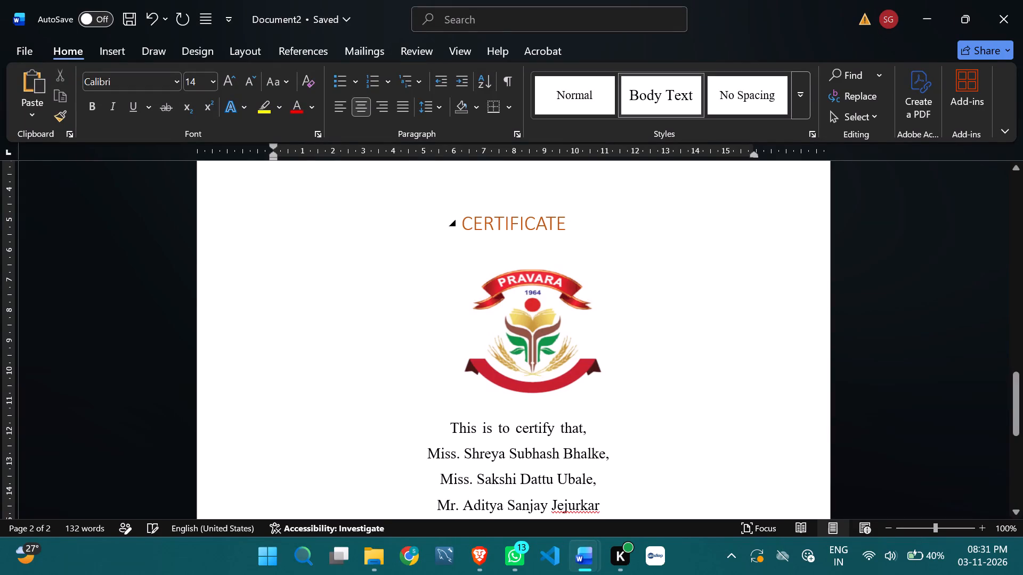
click(461, 219)
drag(461, 219, 537, 218)
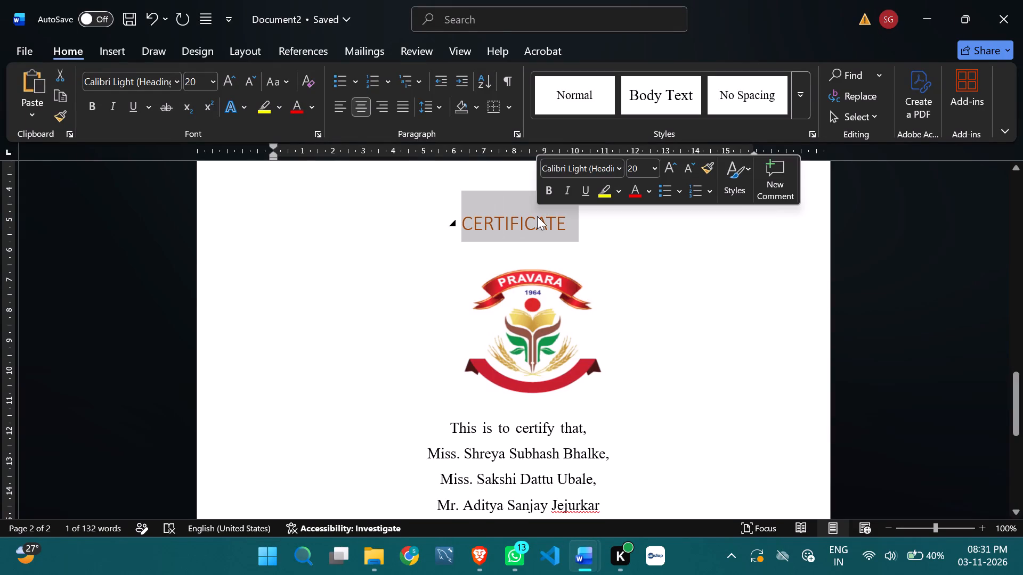
scroll(527, 218, up, 3)
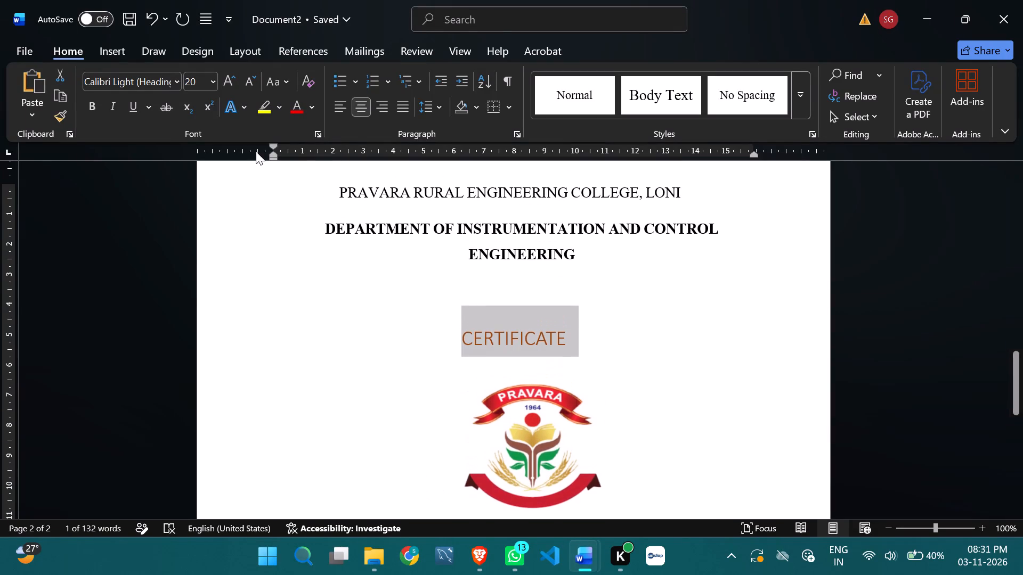
click(176, 74)
click(208, 192)
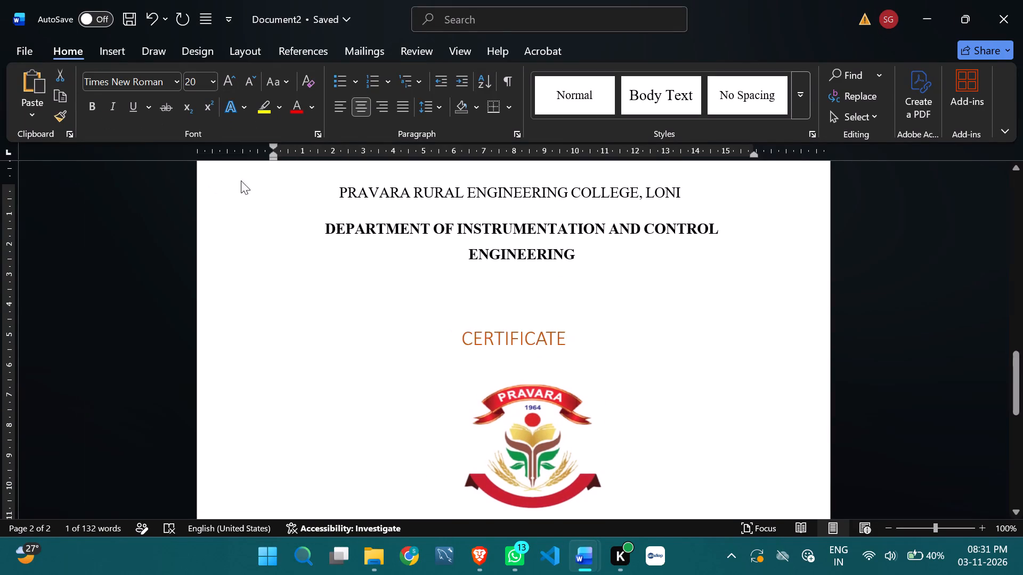
click(375, 234)
Set the font colour of the "CERTIFICATE" heading to black.
drag(449, 331, 549, 340)
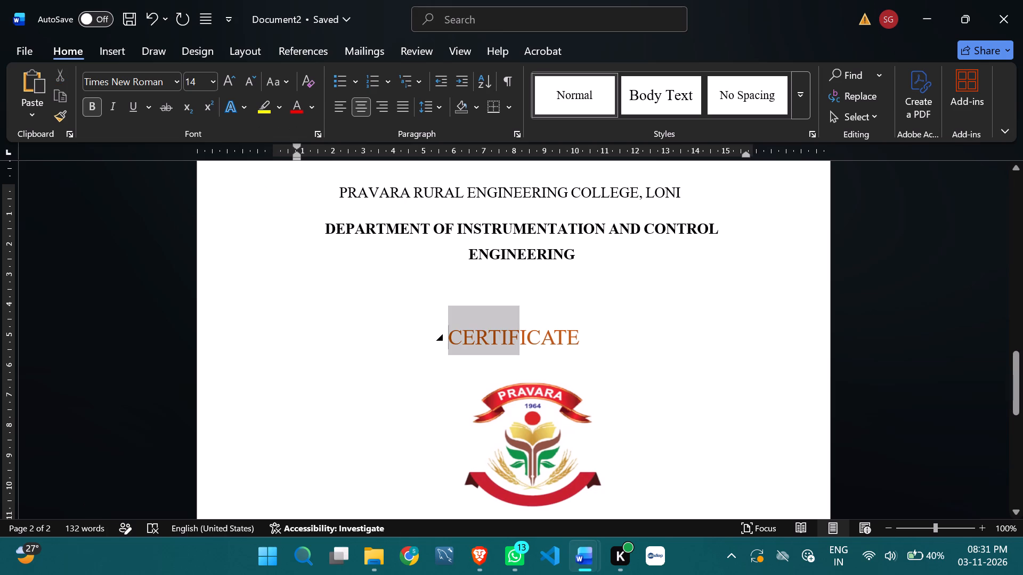
drag(549, 340, 578, 338)
click(314, 112)
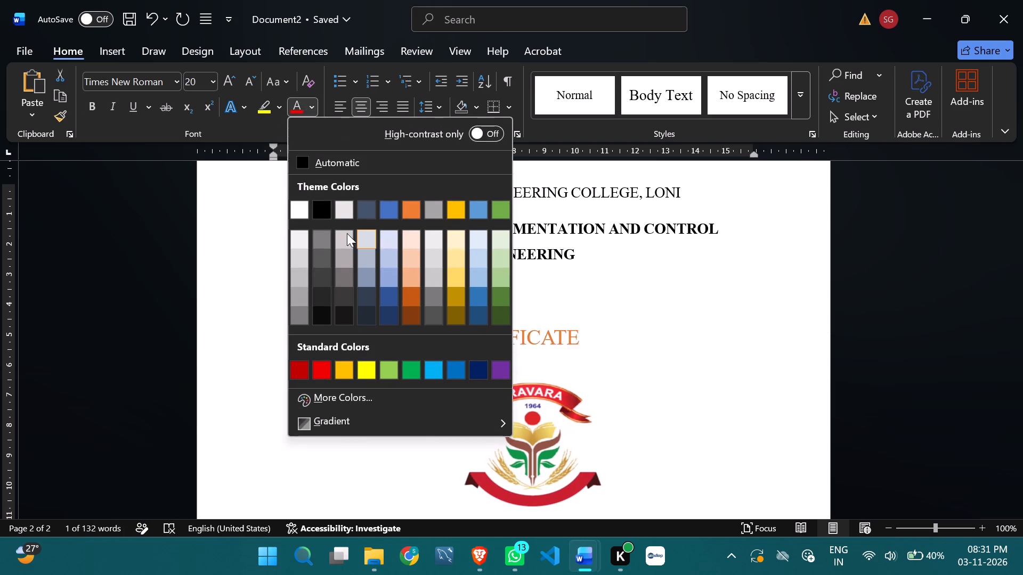
click(327, 203)
Remove the blank lines between the department heading and the "CERTIFICATE" heading.
click(528, 300)
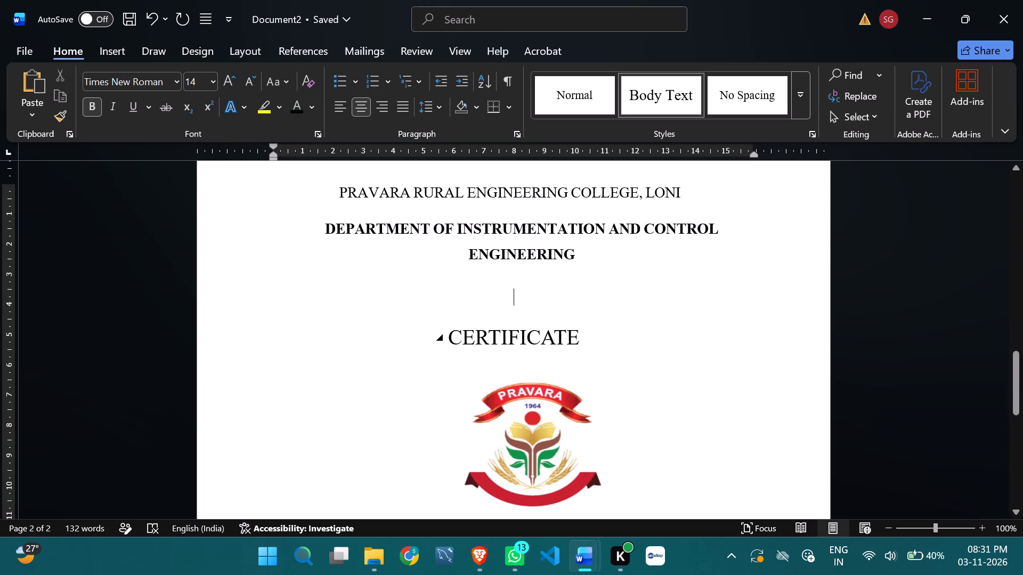
key(BackSpace)
key(BackSpace)
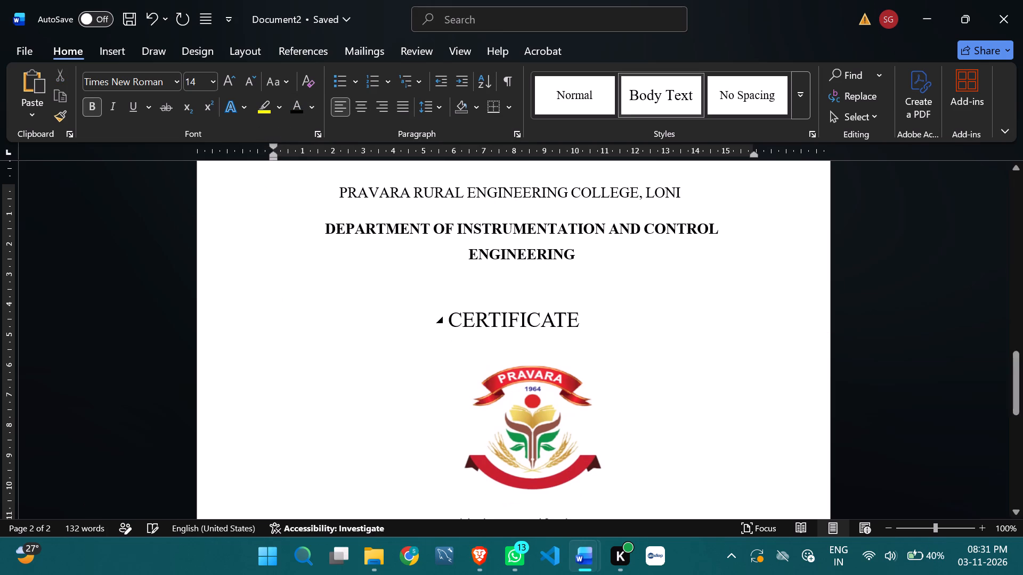
key(BackSpace)
Centre the "CERTIFICATE" heading beneath the department heading.
drag(452, 303, 582, 302)
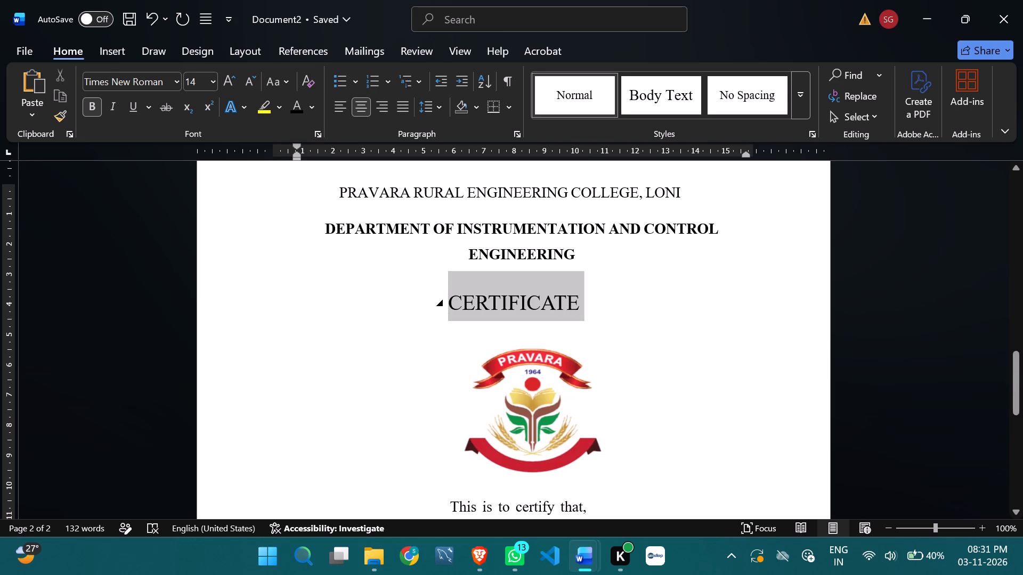
drag(582, 302, 586, 300)
click(360, 104)
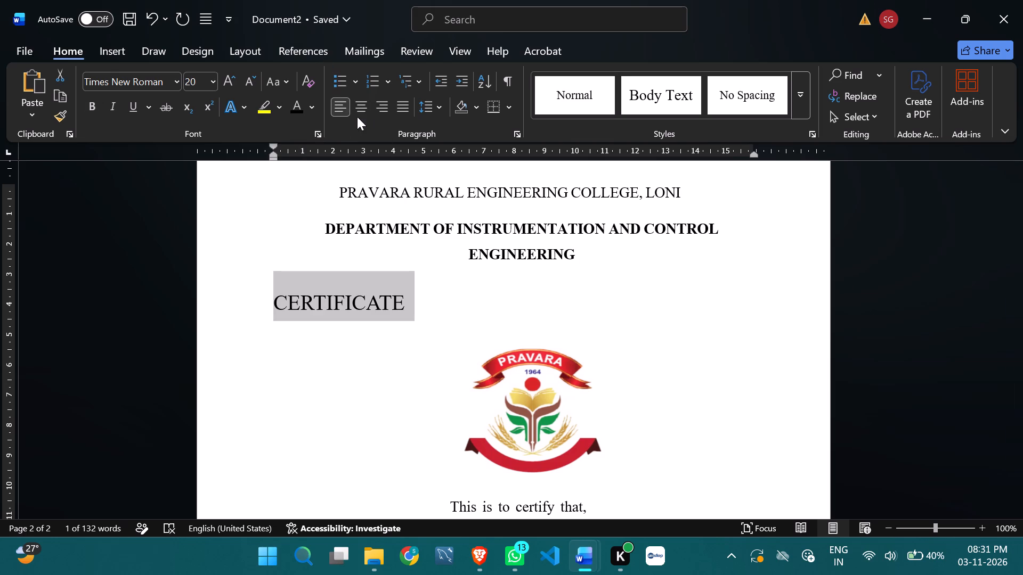
click(358, 114)
click(392, 262)
Shift the college logo slightly left so it sits centred beneath the "CERTIFICATE" heading.
scroll(401, 191, down, 5)
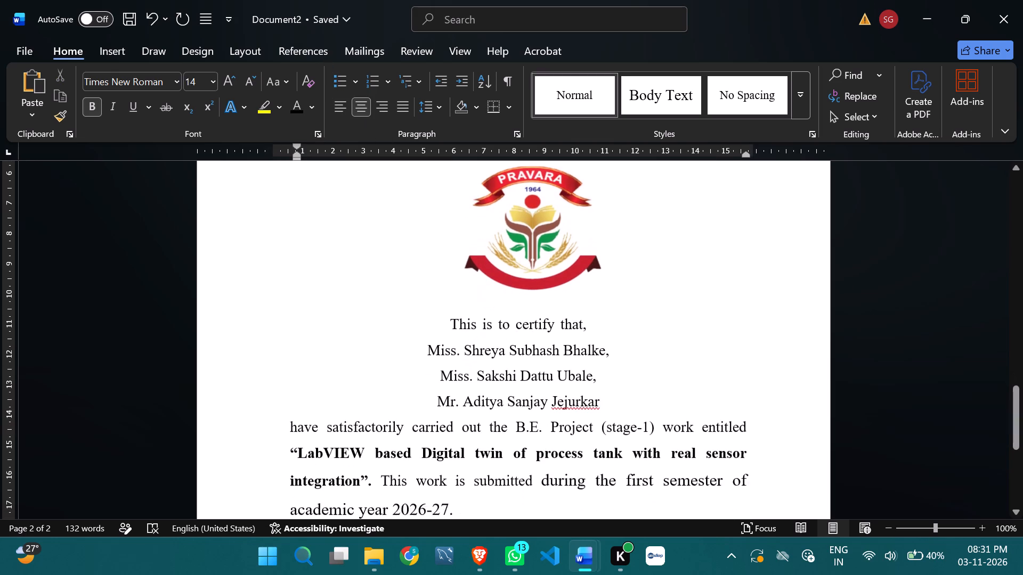
click(499, 243)
click(356, 105)
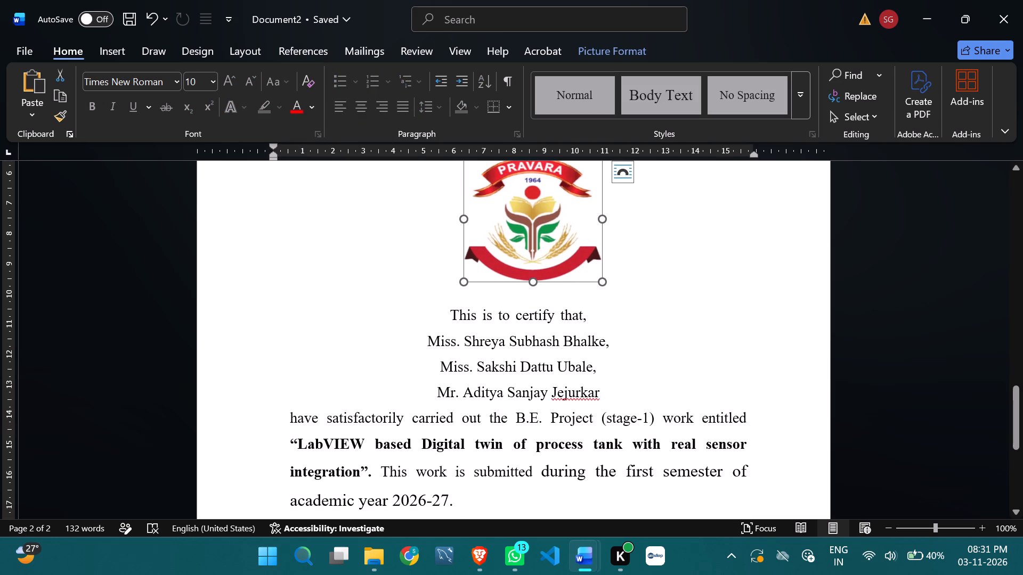
scroll(509, 192, up, 3)
drag(539, 302, 523, 299)
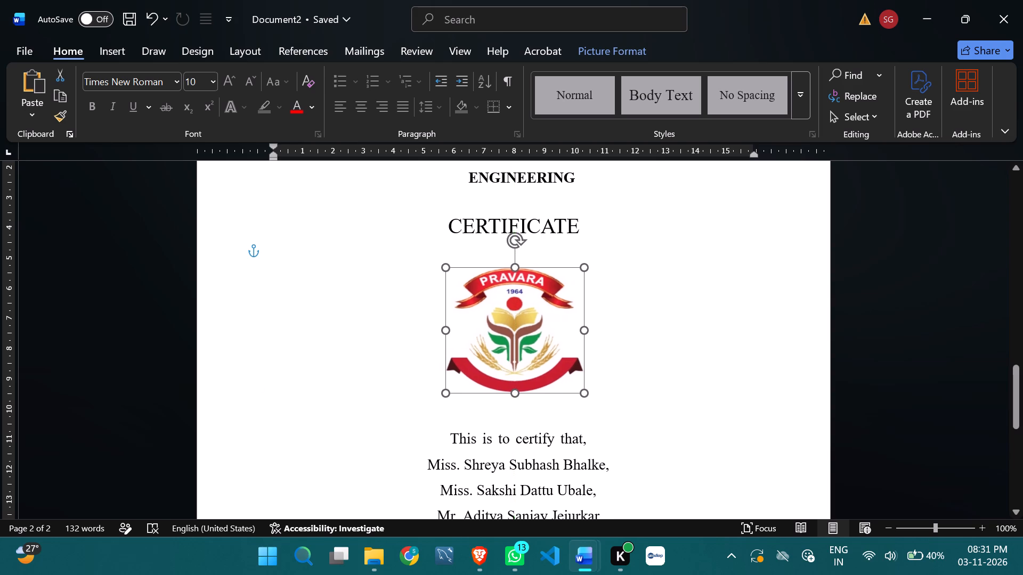
Nudge the college logo slightly left and down beneath the "CERTIFICATE" heading.
drag(523, 299, 518, 301)
Review the rest of the new certificate page, and examine the "CERTIFICATE" heading's formatting in the existing report Shreyaaa467648.docx.
scroll(510, 259, down, 6)
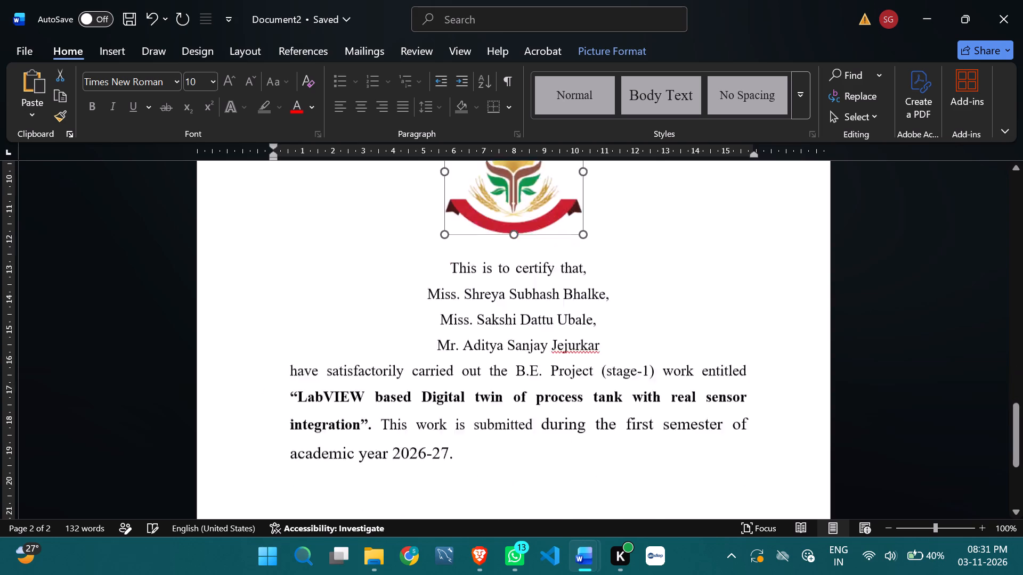
scroll(508, 257, up, 5)
scroll(508, 257, down, 6)
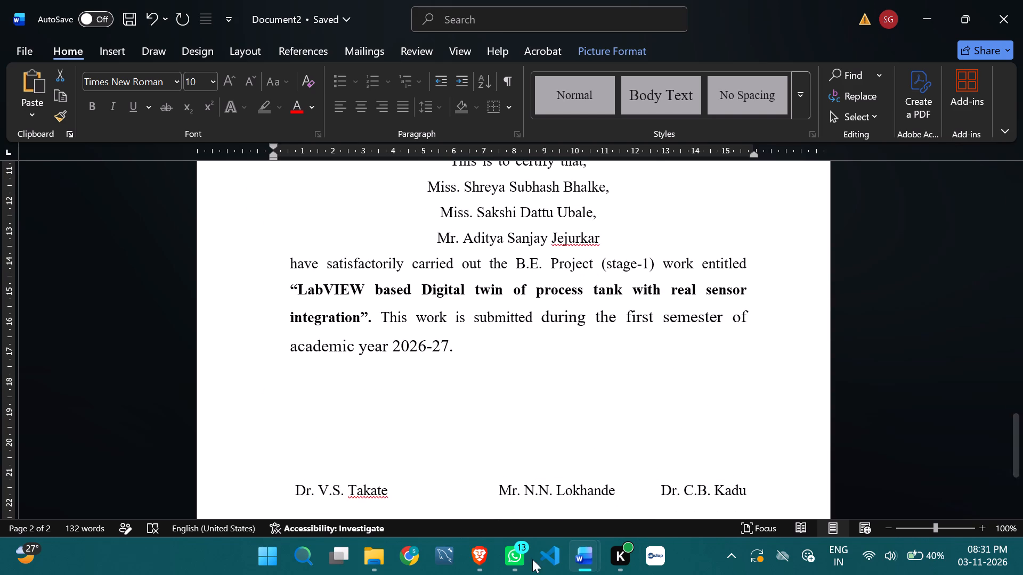
scroll(493, 439, down, 1)
scroll(494, 425, up, 1)
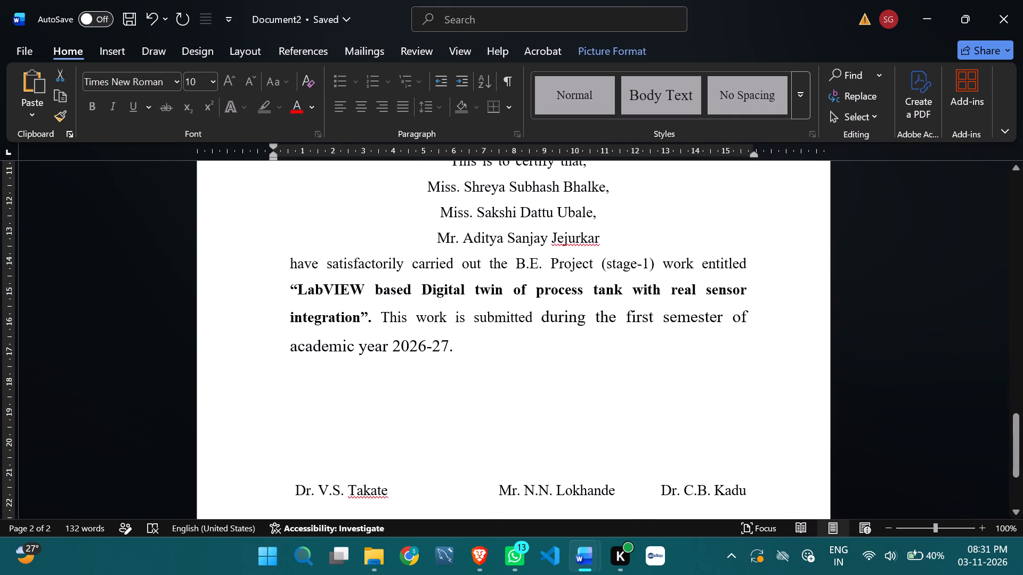
click(598, 493)
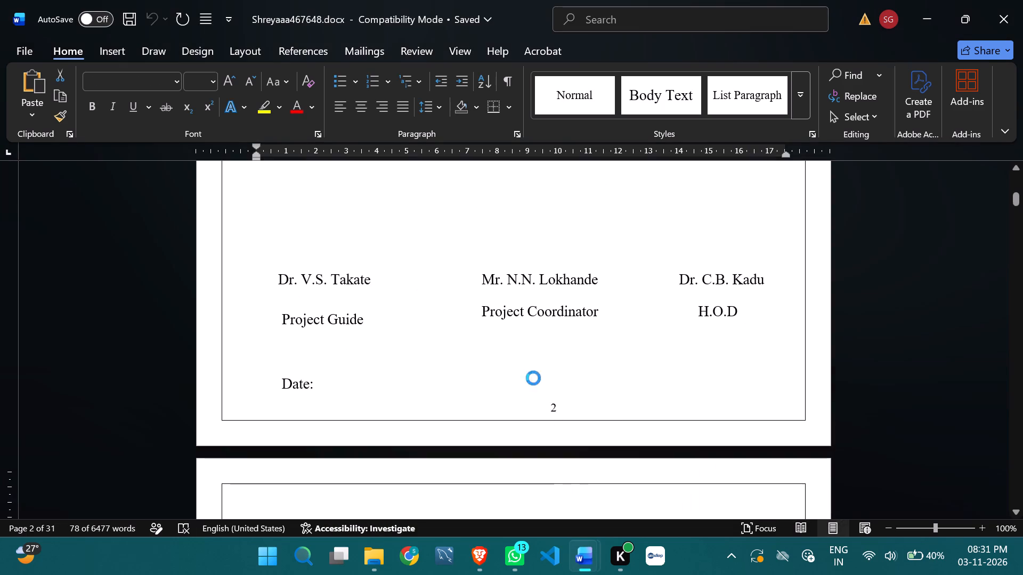
scroll(535, 349, up, 9)
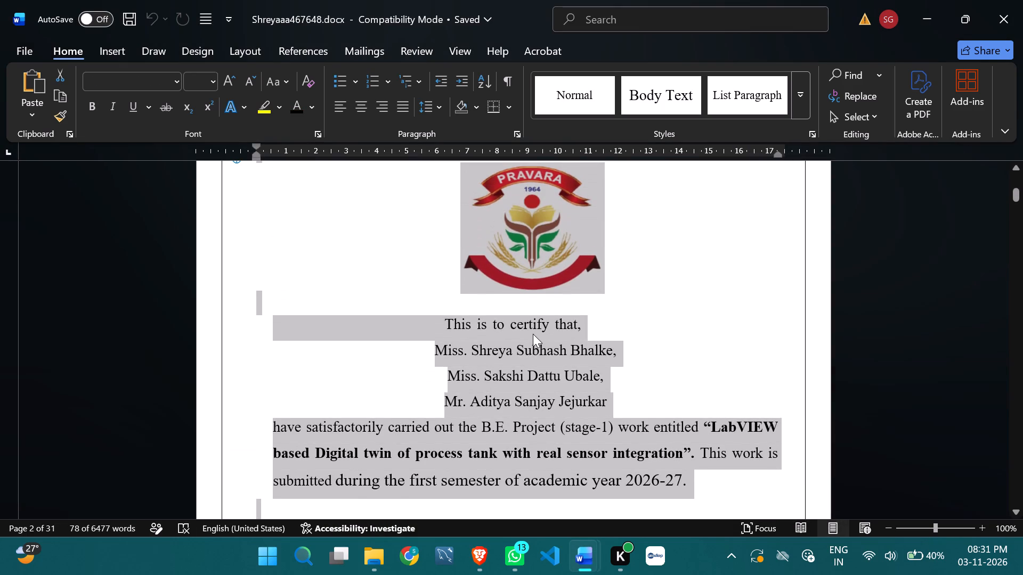
scroll(533, 334, up, 8)
click(625, 419)
scroll(623, 407, down, 2)
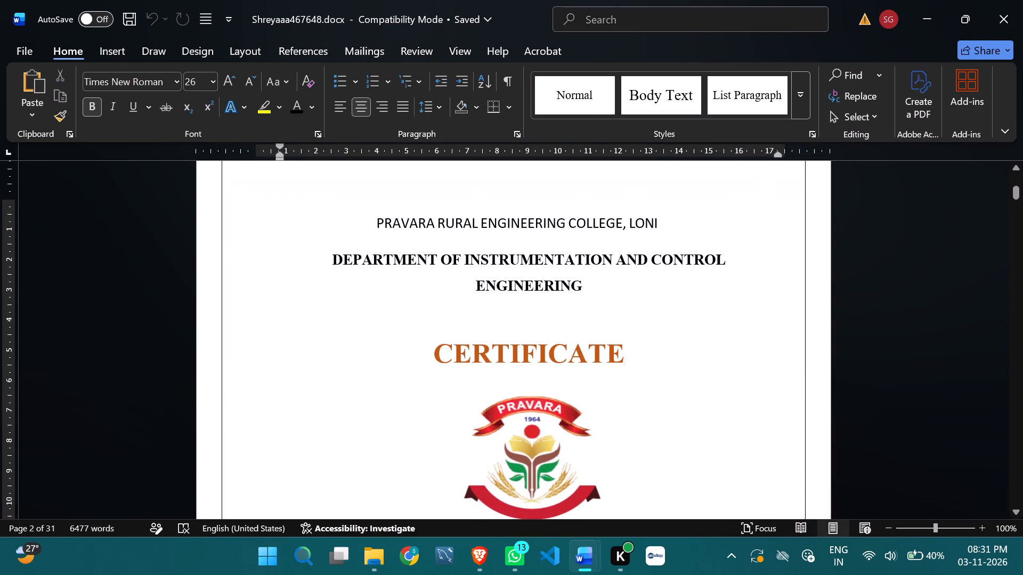
drag(637, 354, 412, 357)
click(334, 409)
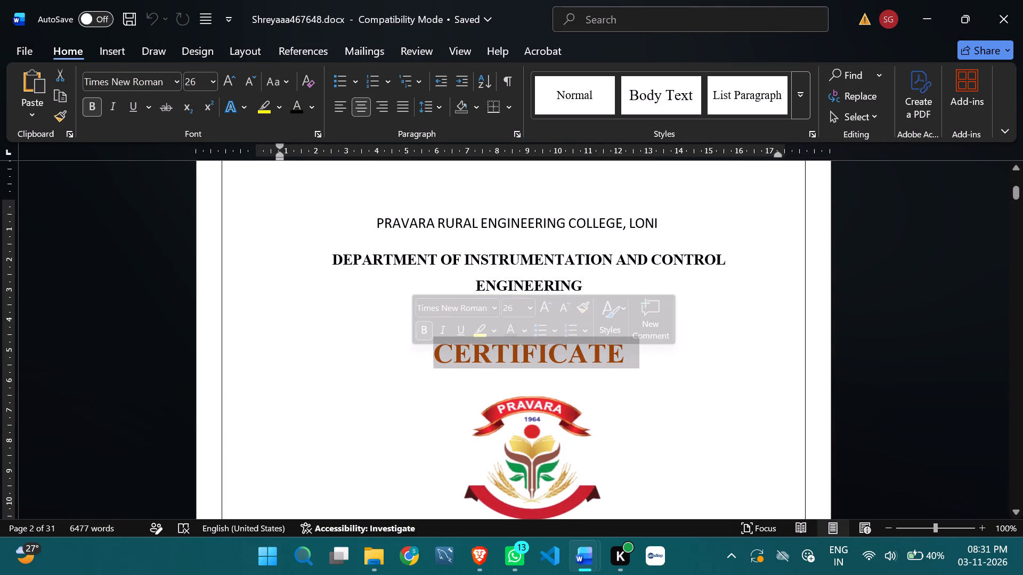
scroll(384, 434, down, 4)
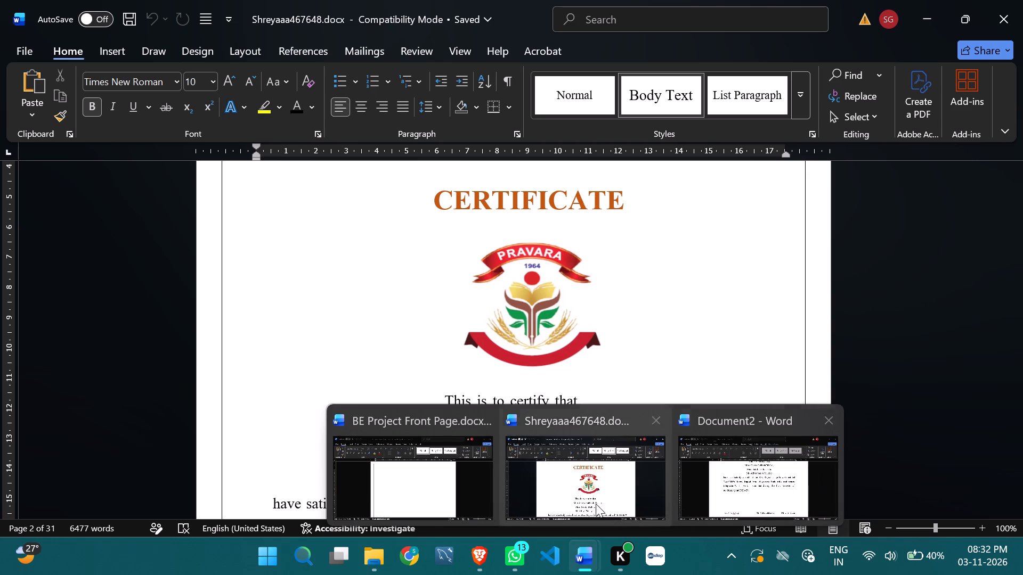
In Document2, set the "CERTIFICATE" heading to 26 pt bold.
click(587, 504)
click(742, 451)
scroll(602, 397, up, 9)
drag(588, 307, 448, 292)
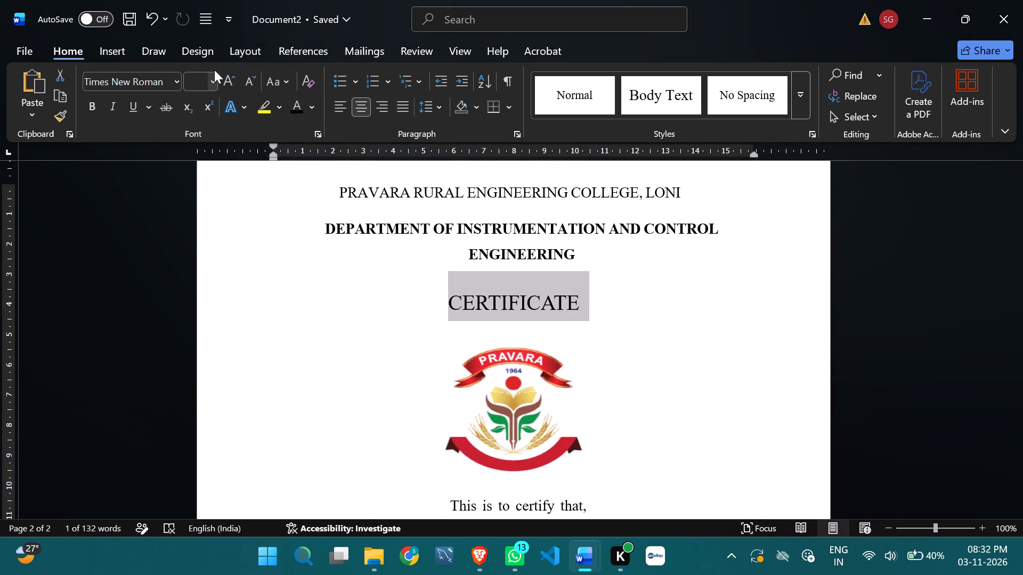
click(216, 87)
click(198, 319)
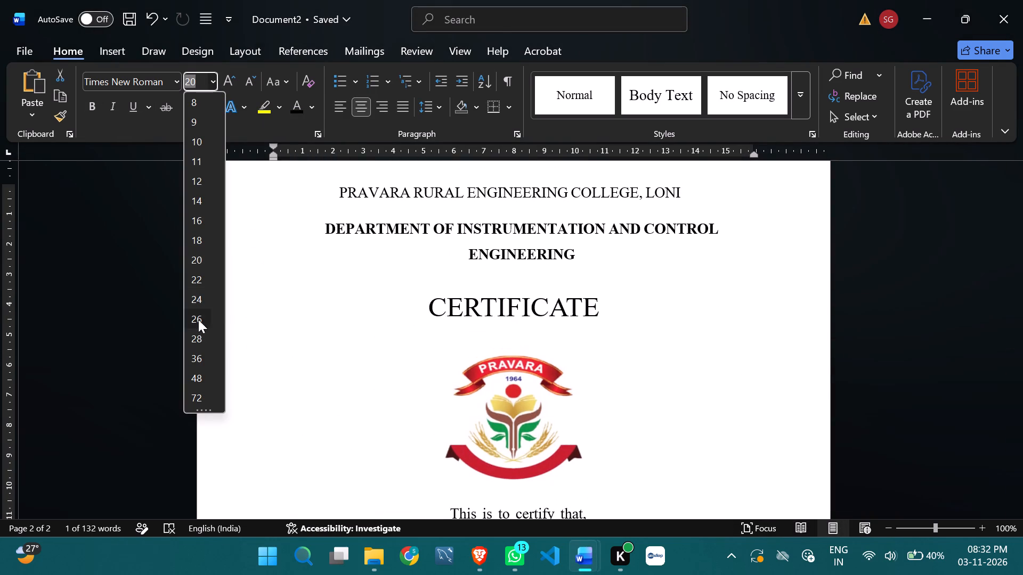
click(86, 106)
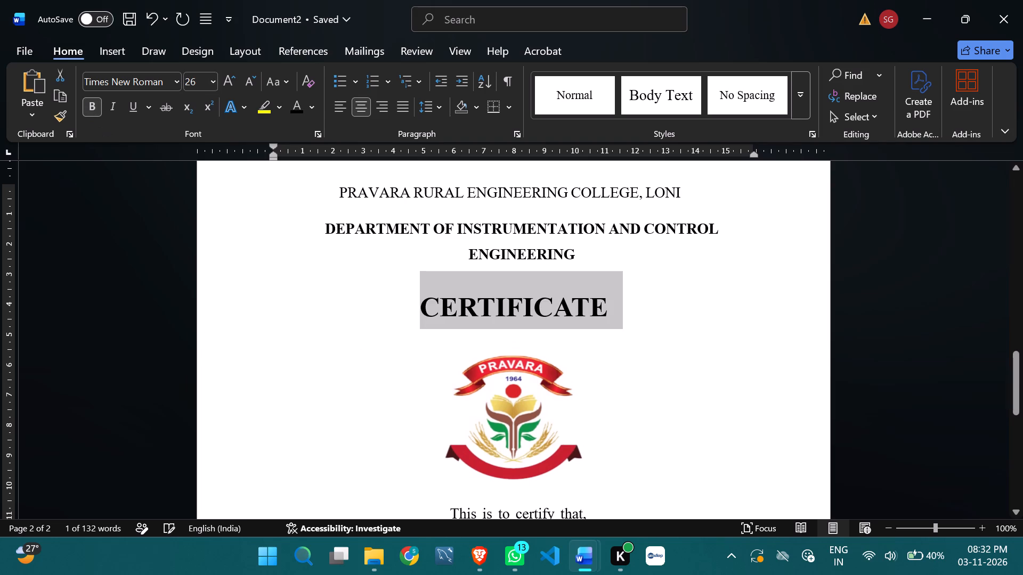
Remove the bold from the "CERTIFICATE" heading and set its font size to 24.
click(395, 335)
drag(421, 310, 423, 309)
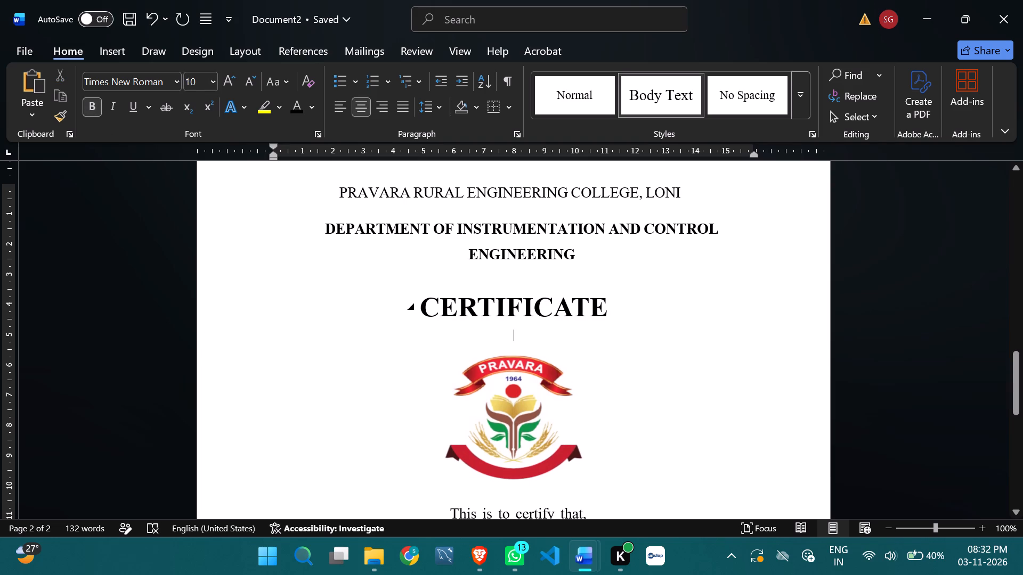
drag(423, 309, 668, 298)
click(96, 104)
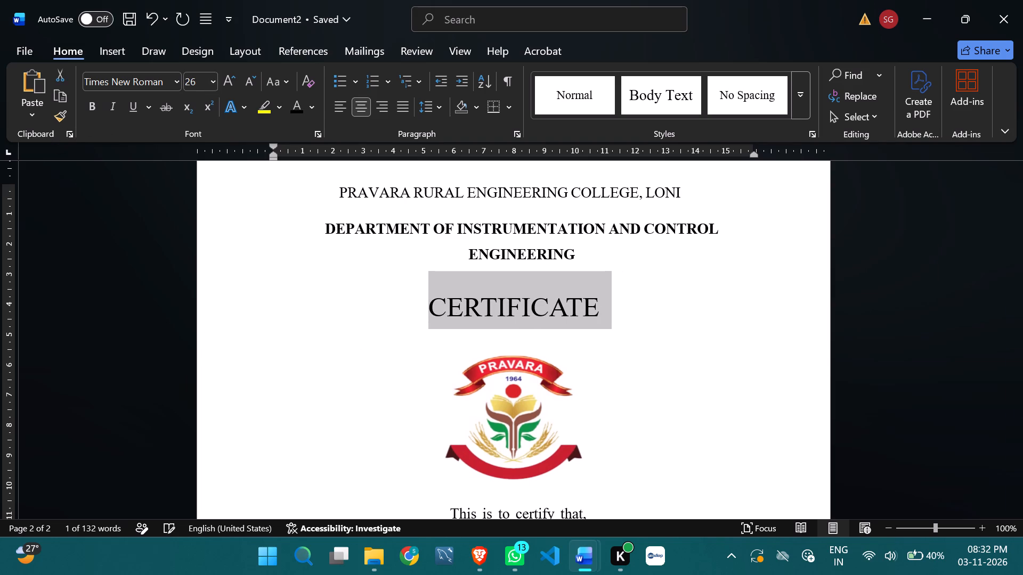
click(212, 84)
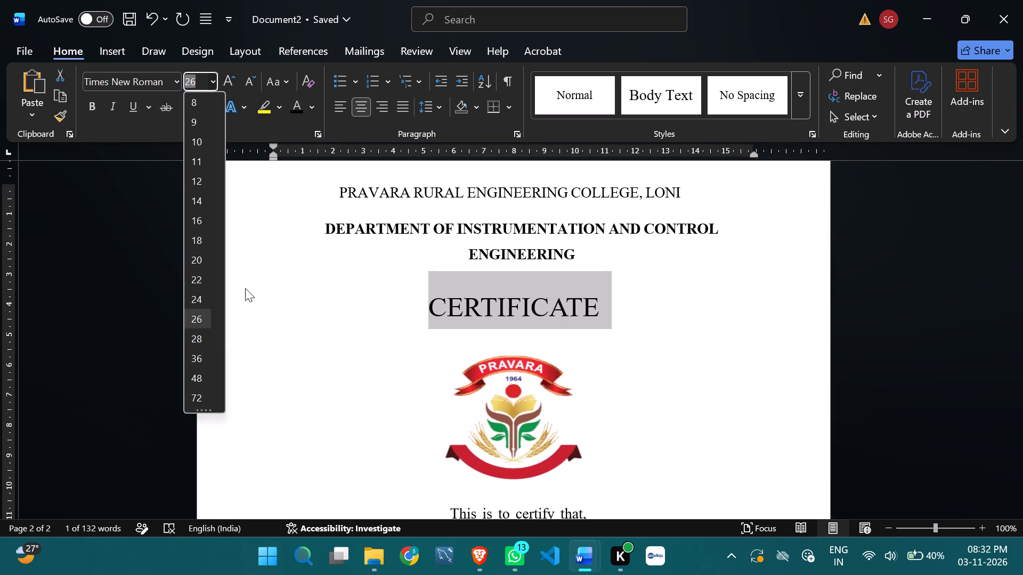
click(189, 295)
Insert a blank page after the signatory names at the end of the certificate page.
scroll(336, 330, down, 5)
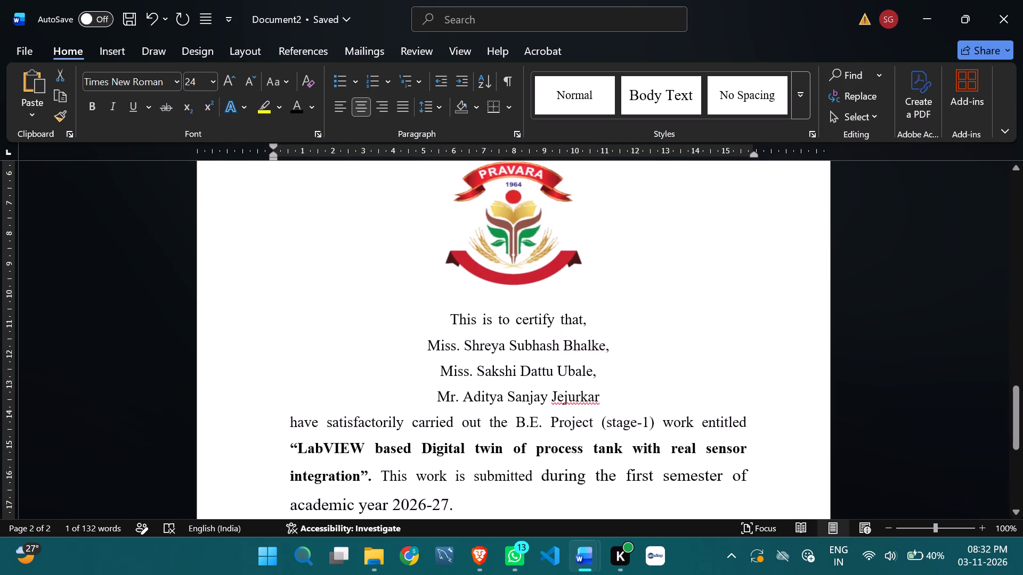
scroll(340, 321, down, 4)
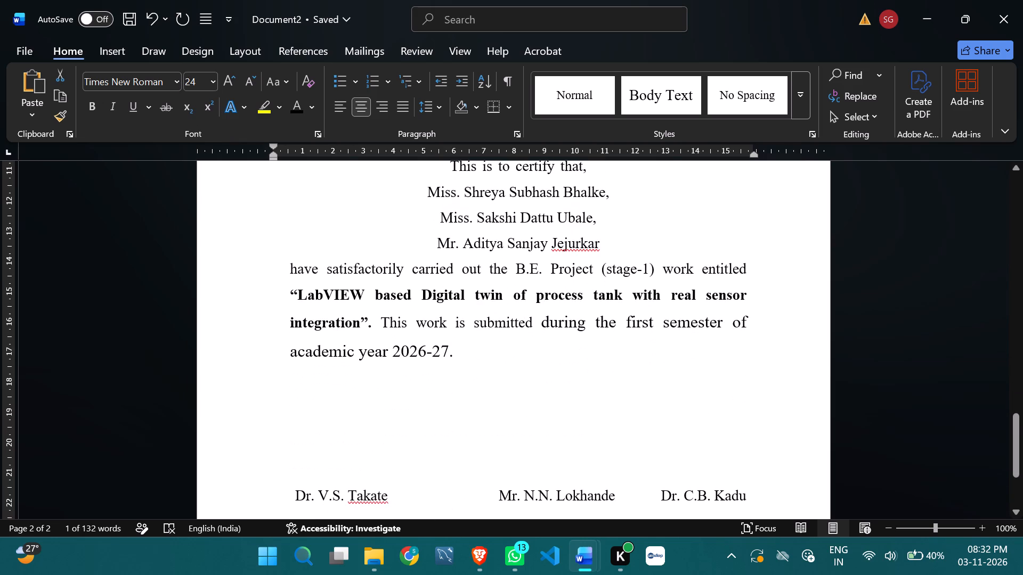
scroll(340, 315, down, 3)
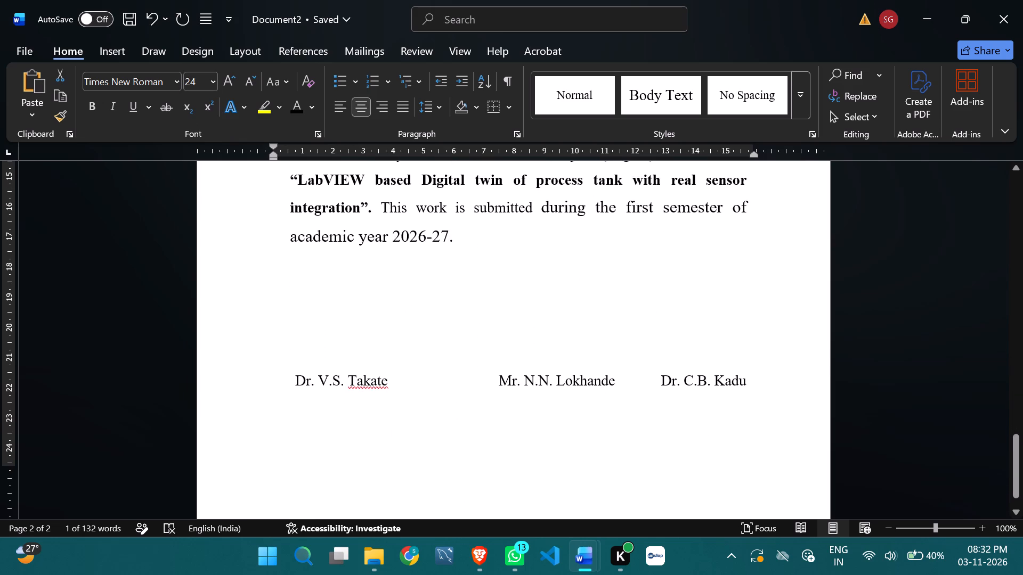
scroll(340, 315, down, 12)
click(536, 433)
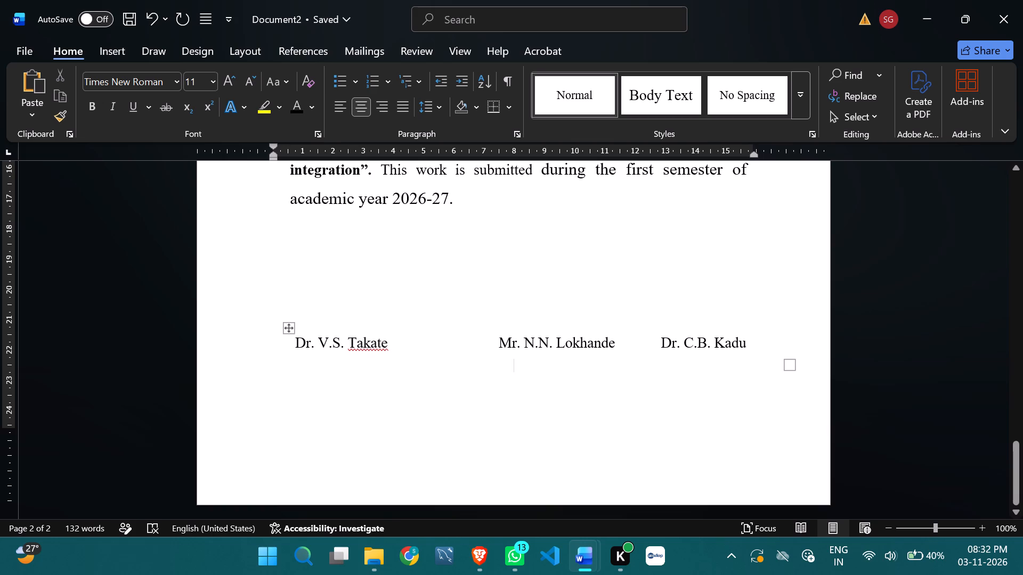
click(115, 57)
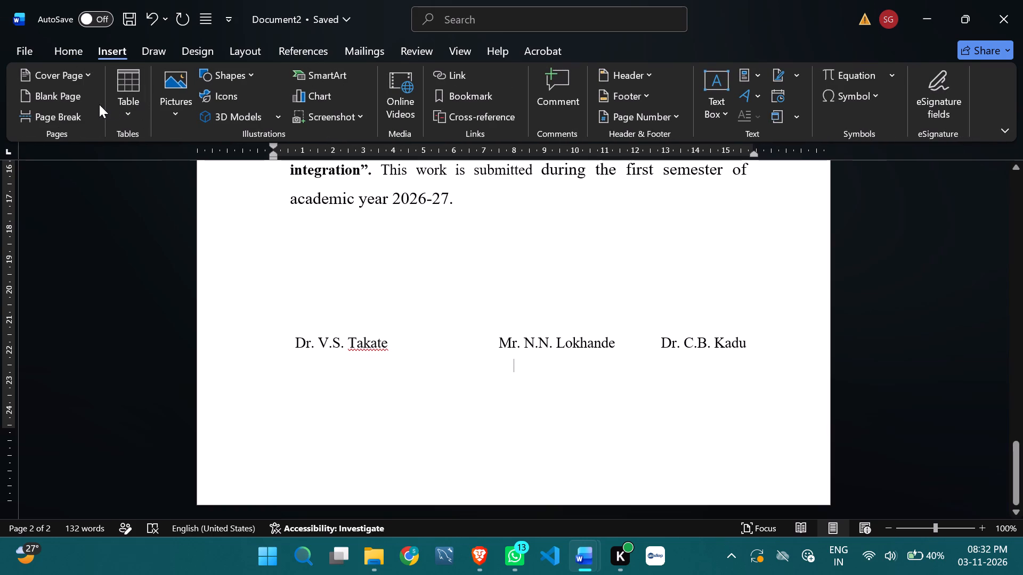
click(72, 94)
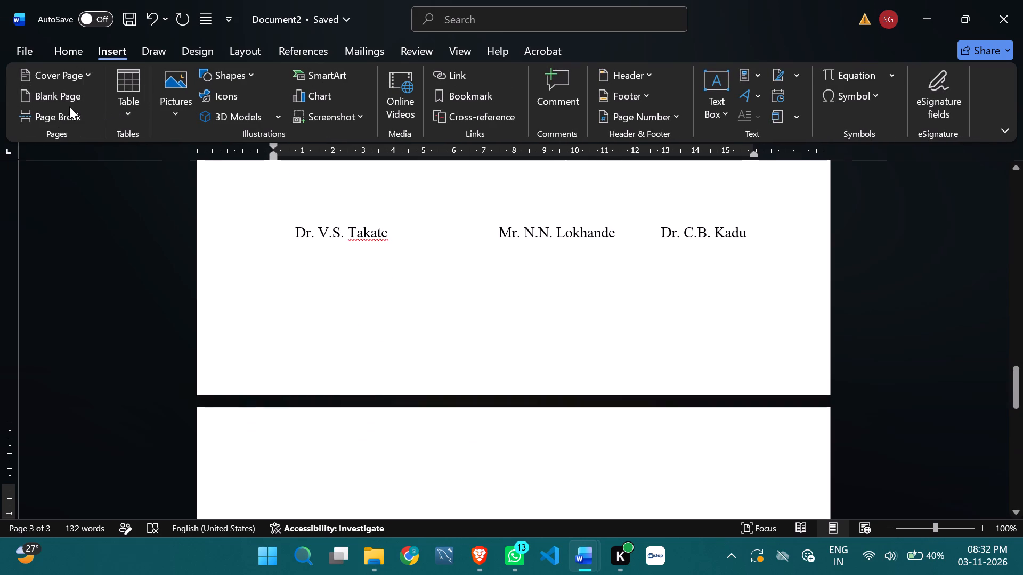
scroll(290, 279, down, 4)
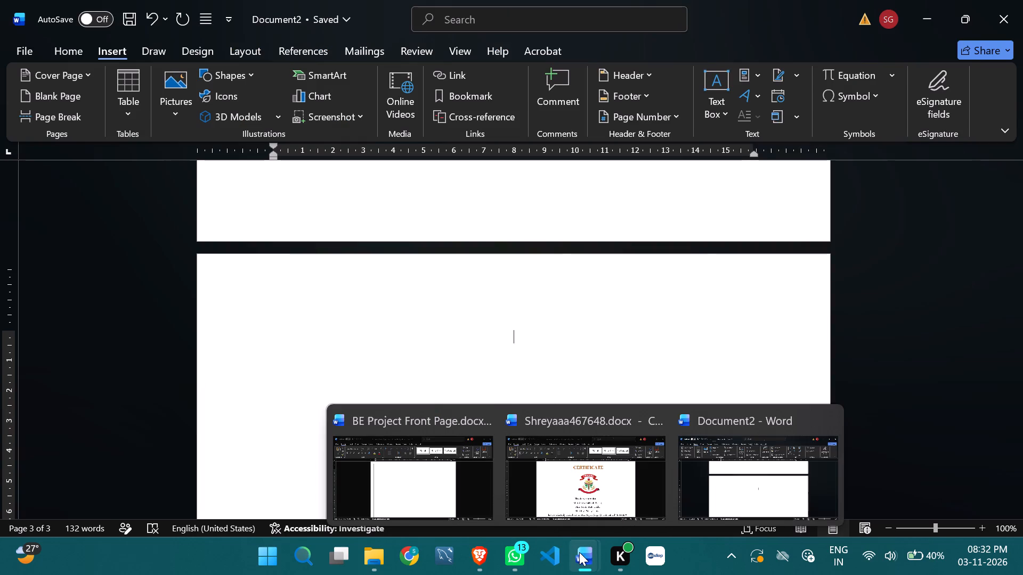
click(567, 507)
scroll(442, 359, down, 18)
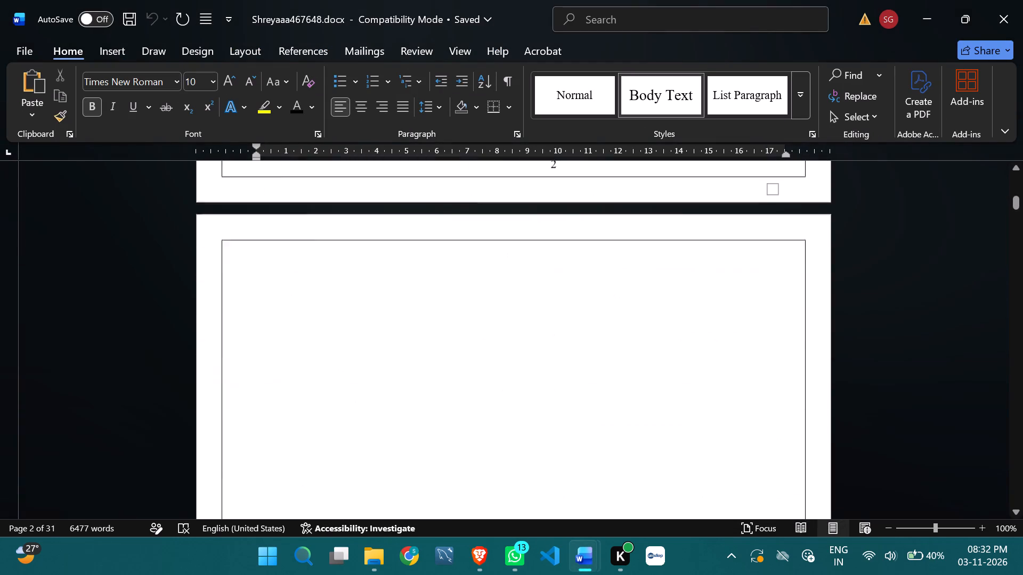
scroll(446, 357, down, 20)
scroll(446, 357, down, 4)
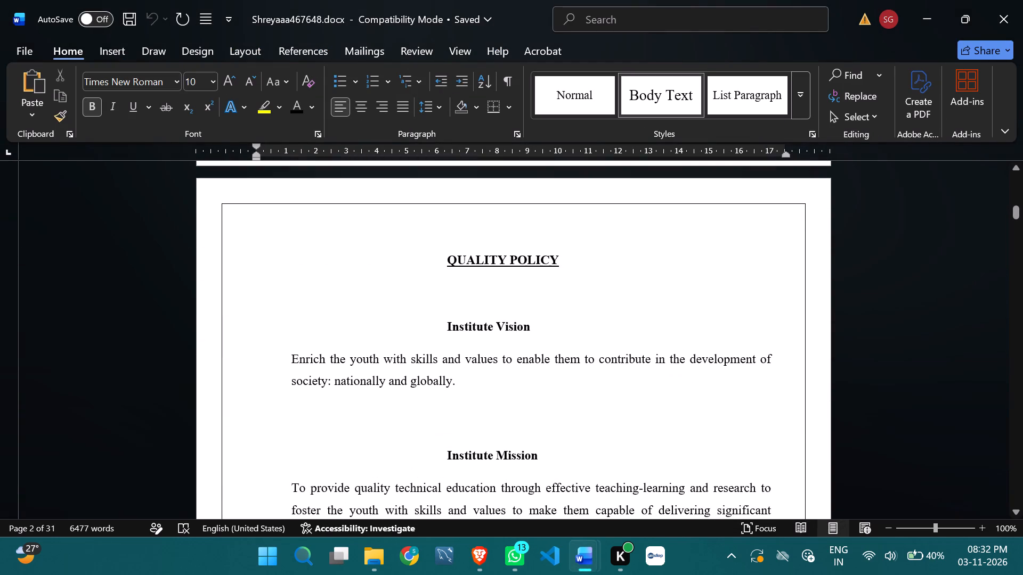
drag(421, 260, 539, 320)
click(428, 536)
click(529, 430)
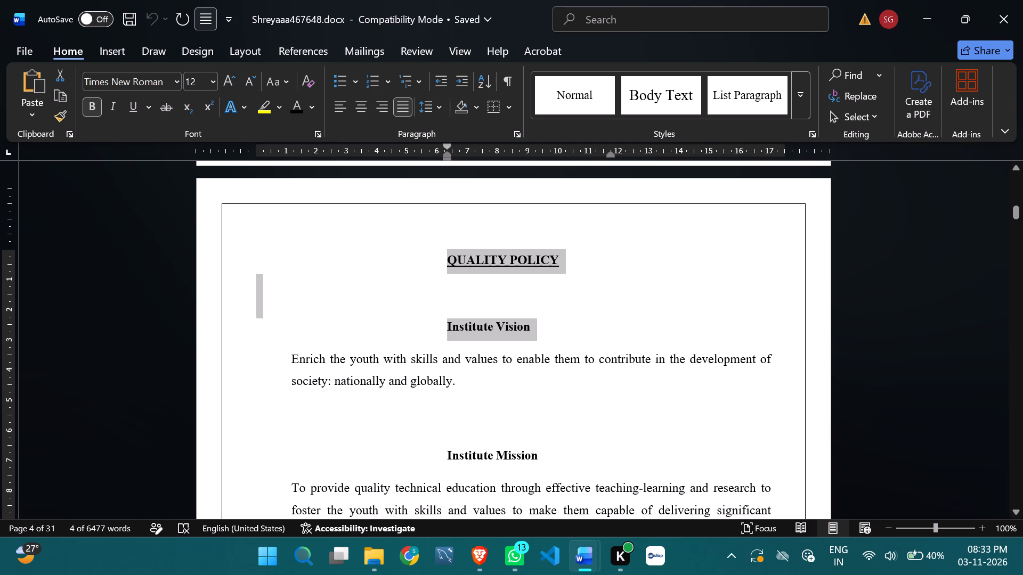
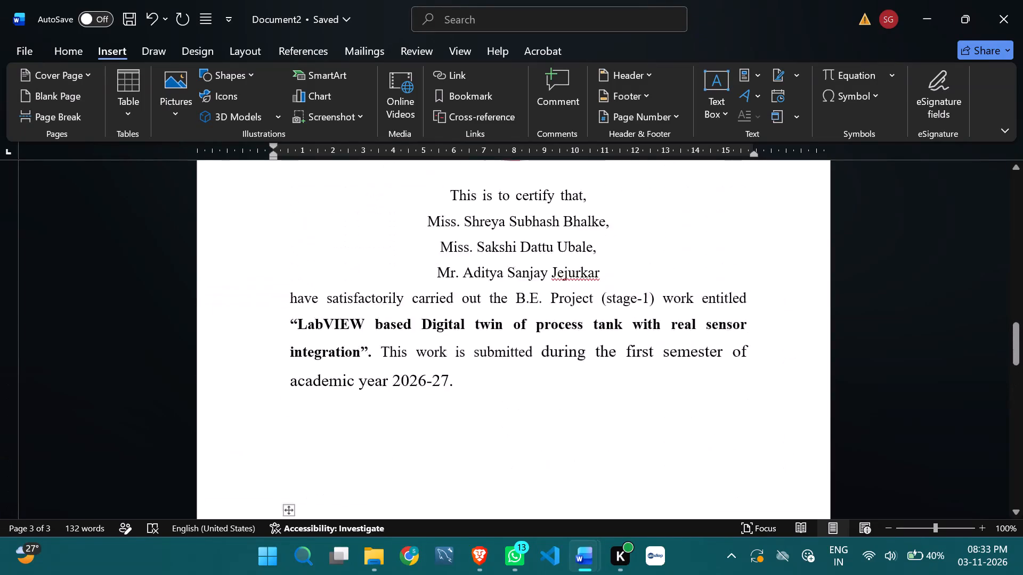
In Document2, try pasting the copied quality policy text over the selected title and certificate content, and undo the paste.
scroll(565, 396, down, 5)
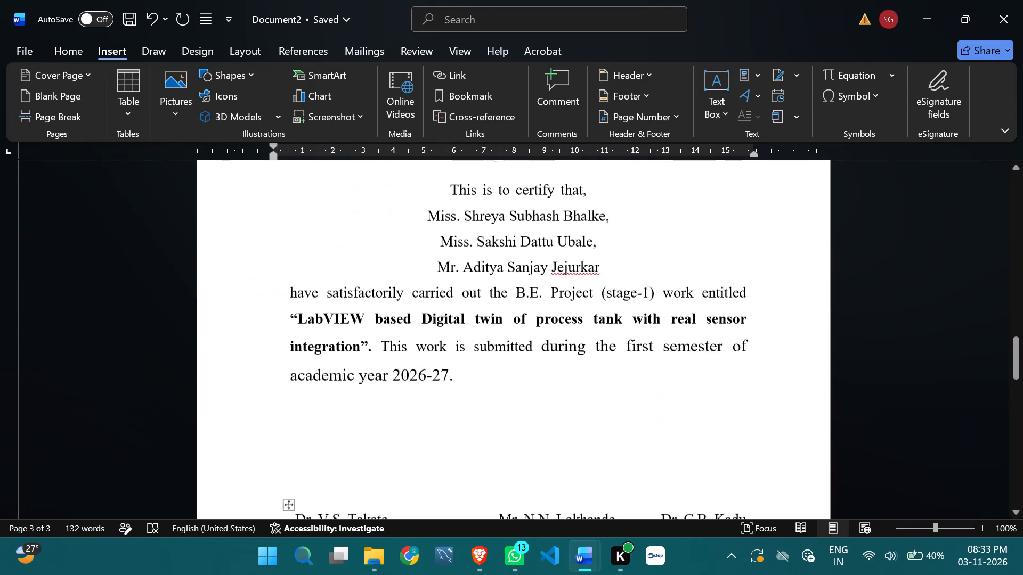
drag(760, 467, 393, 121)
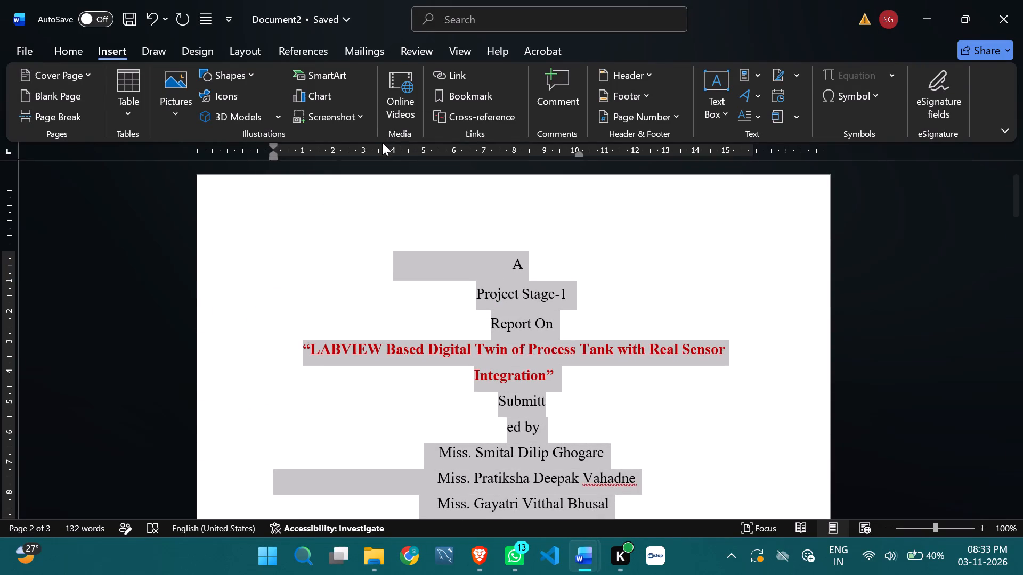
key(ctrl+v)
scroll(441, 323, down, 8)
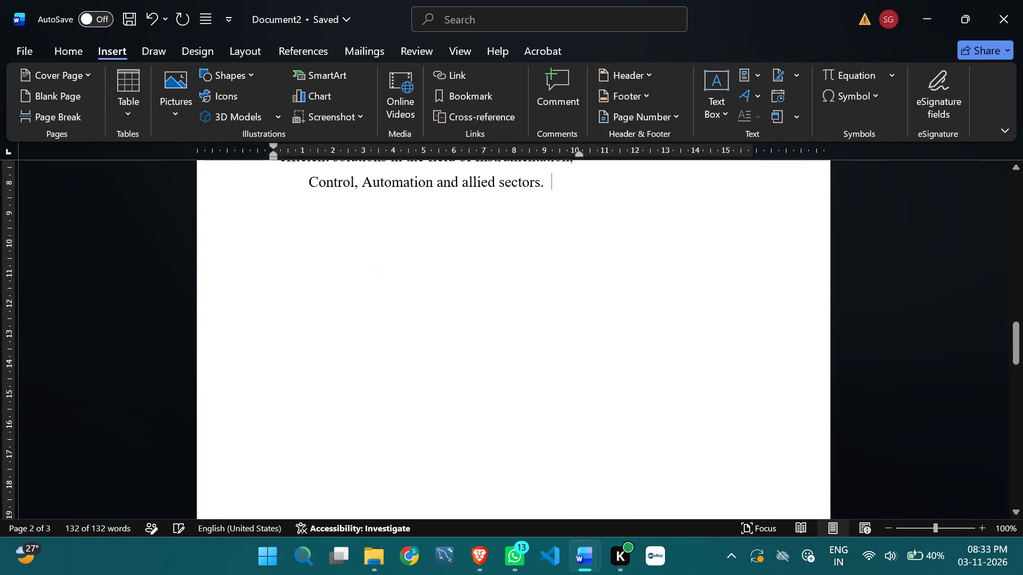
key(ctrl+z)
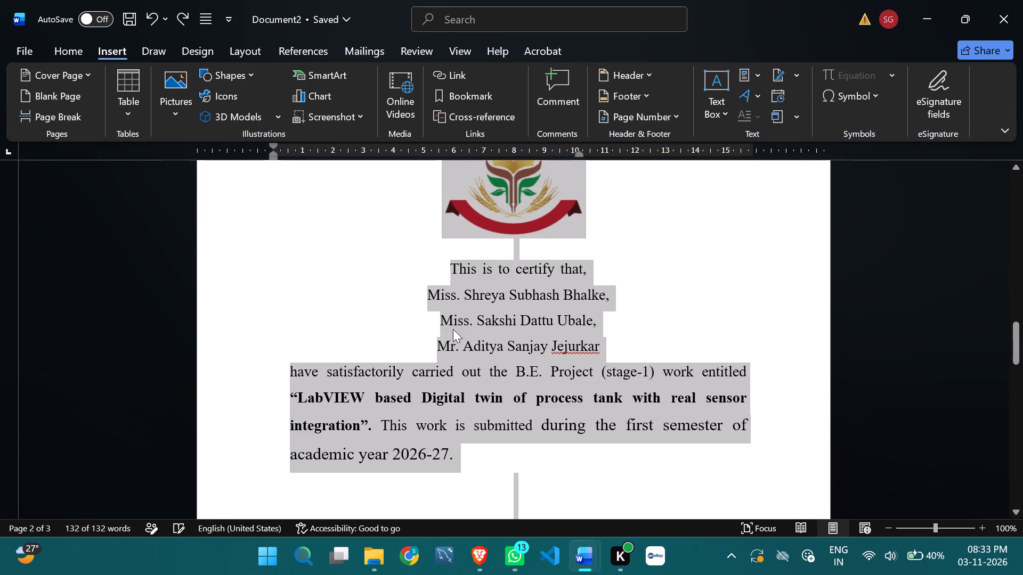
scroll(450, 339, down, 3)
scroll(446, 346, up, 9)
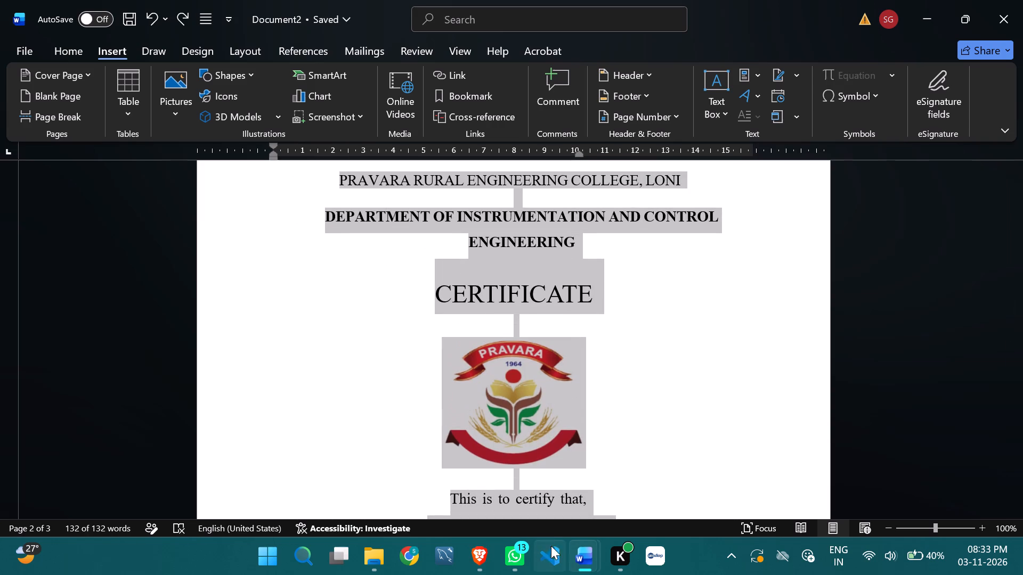
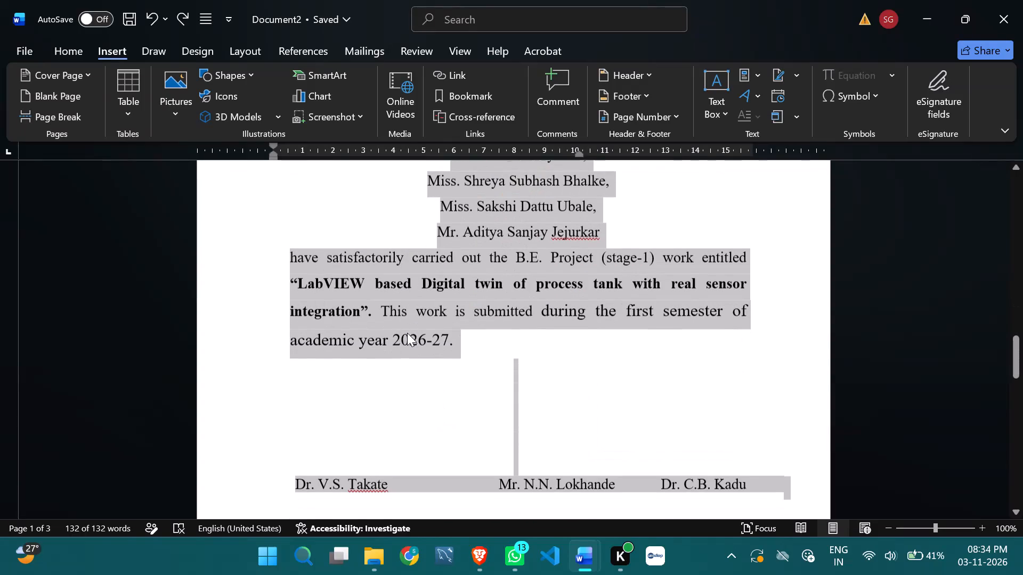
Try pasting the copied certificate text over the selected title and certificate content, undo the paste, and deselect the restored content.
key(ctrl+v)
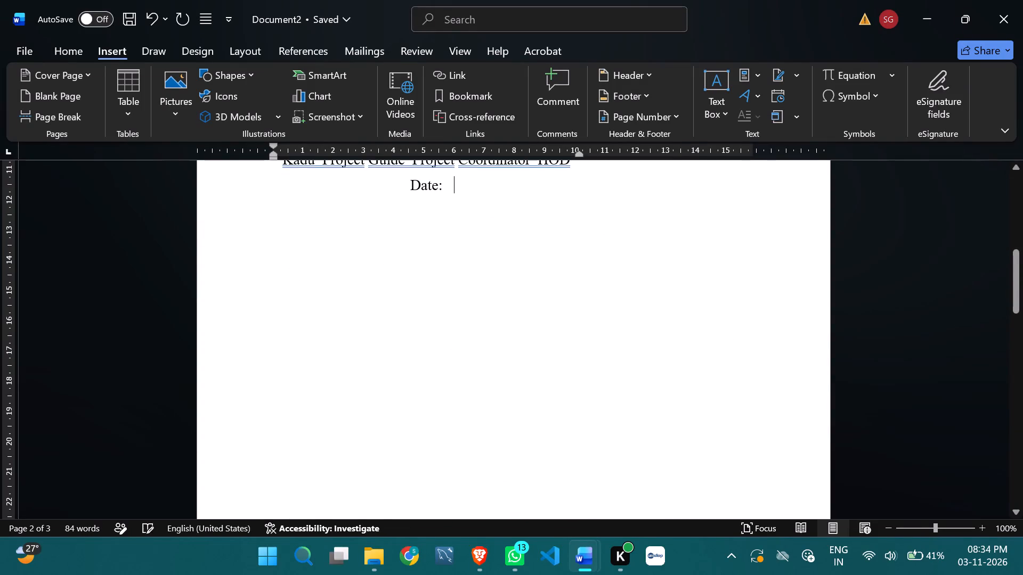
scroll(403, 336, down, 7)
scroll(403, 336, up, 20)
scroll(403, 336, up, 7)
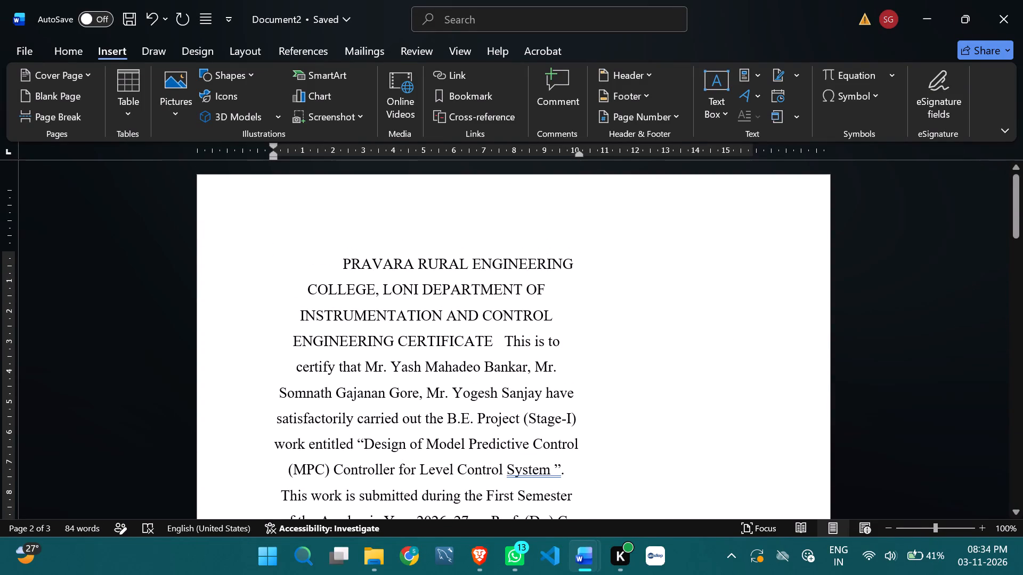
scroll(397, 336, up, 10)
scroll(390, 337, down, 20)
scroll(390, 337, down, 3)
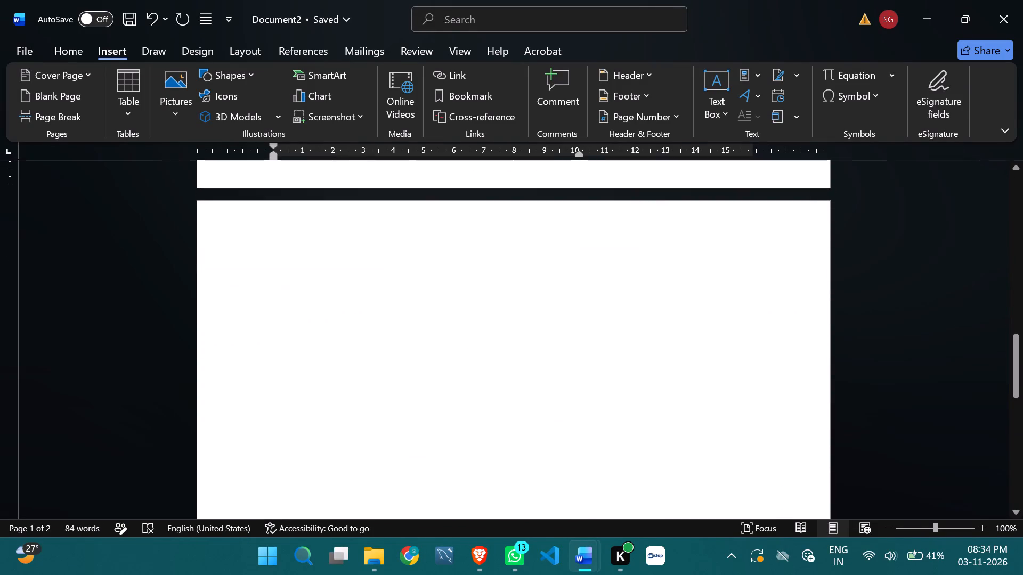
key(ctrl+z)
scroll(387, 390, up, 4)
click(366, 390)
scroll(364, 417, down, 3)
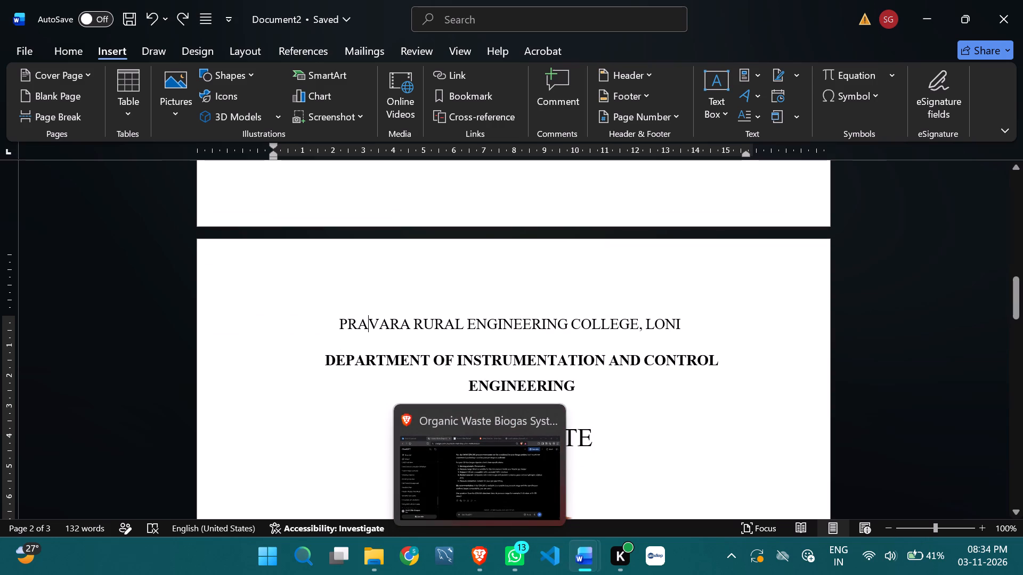
Replace the whole certificate page content, from the college name to the signatory names, with the copied certificate text.
drag(335, 320, 605, 340)
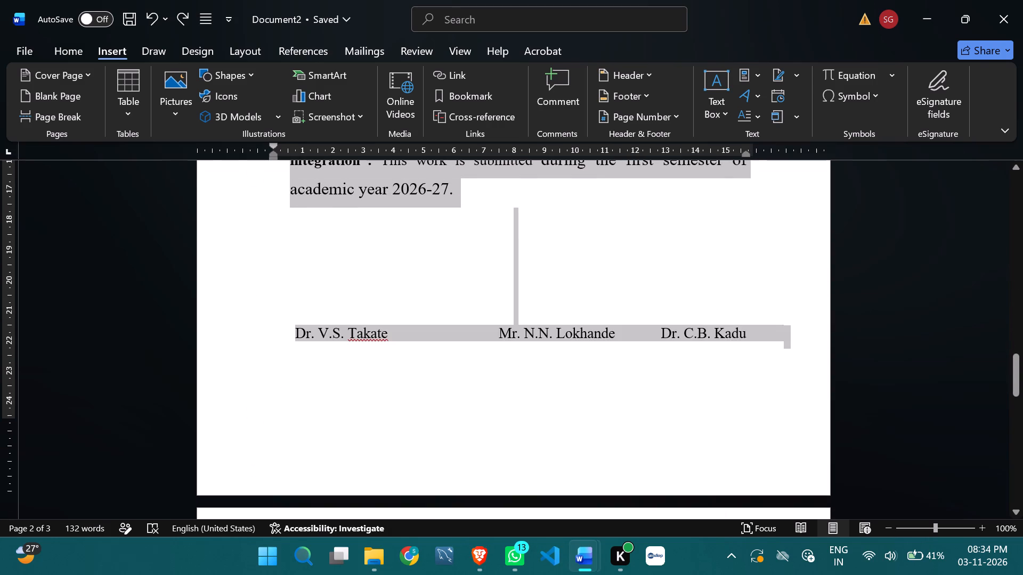
drag(605, 340, 606, 346)
key(ctrl+v)
Delete all of the pasted certificate text, from the college name heading through the "Date:" entry.
scroll(544, 374, up, 7)
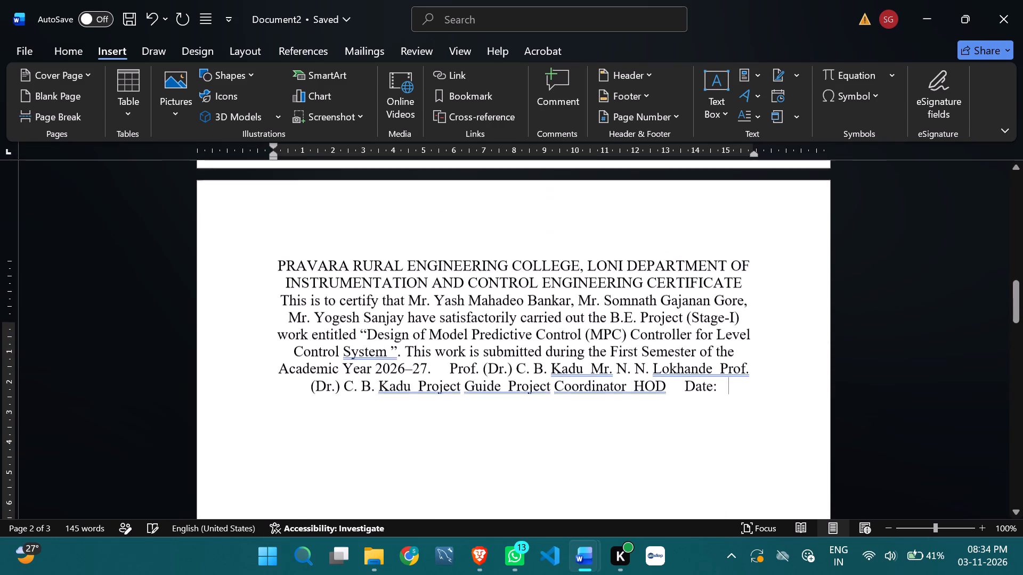
scroll(544, 374, up, 2)
drag(274, 406, 781, 527)
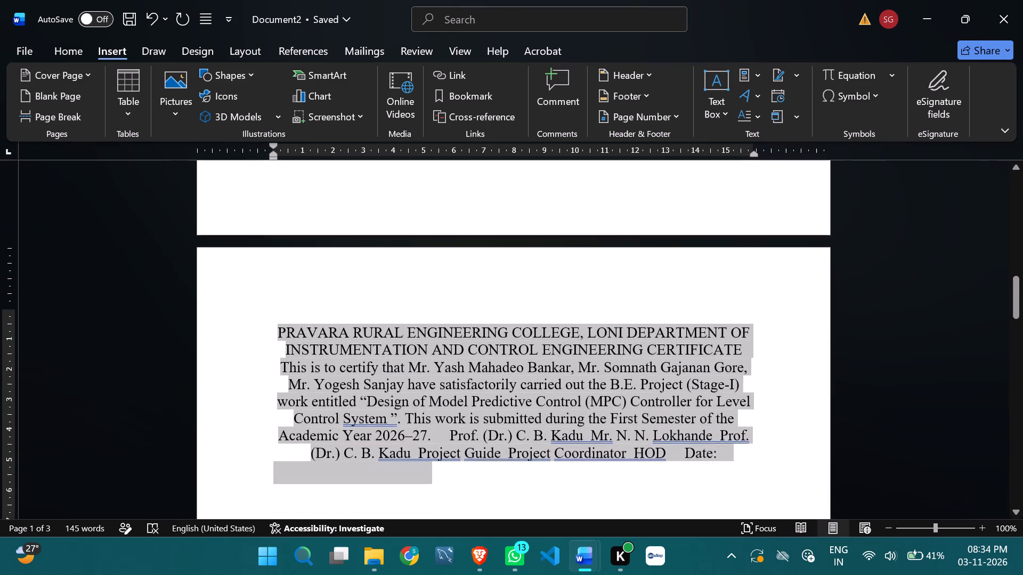
drag(781, 527, 777, 524)
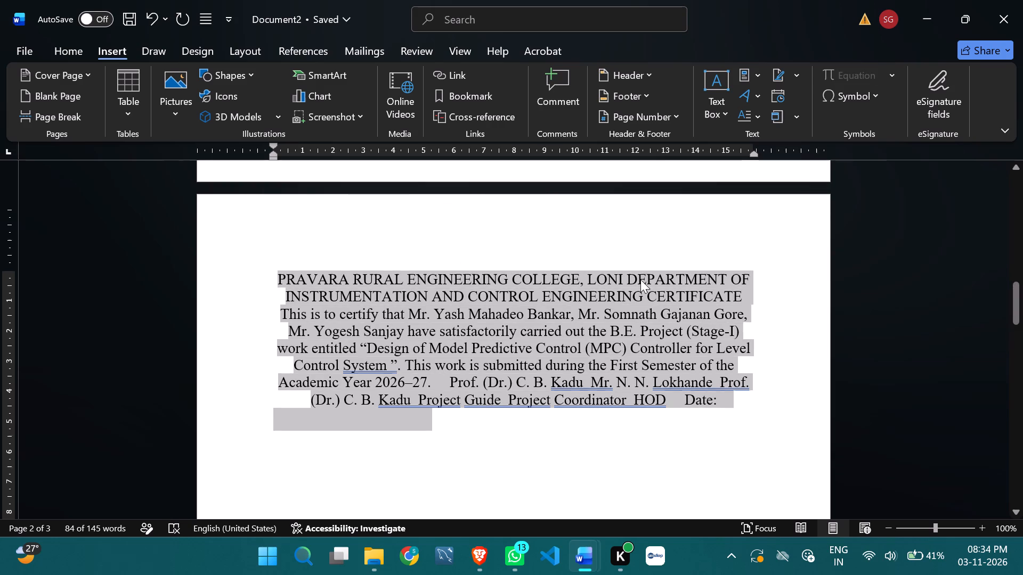
key(BackSpace)
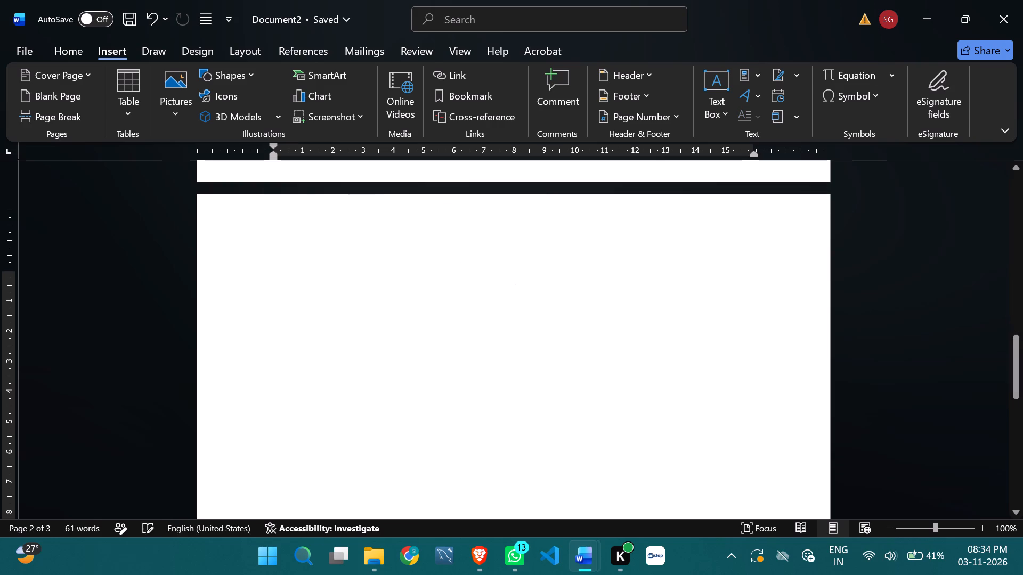
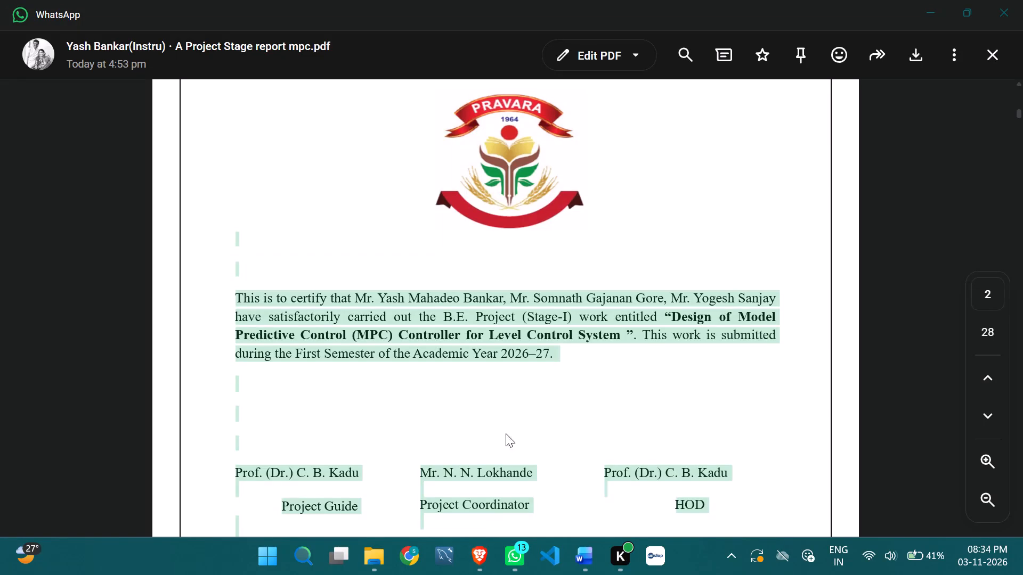
Switch to Brave, search for "convert pdf to word" in a new tab, and open iLovePDF's PDF to Word converter.
click(491, 565)
click(843, 11)
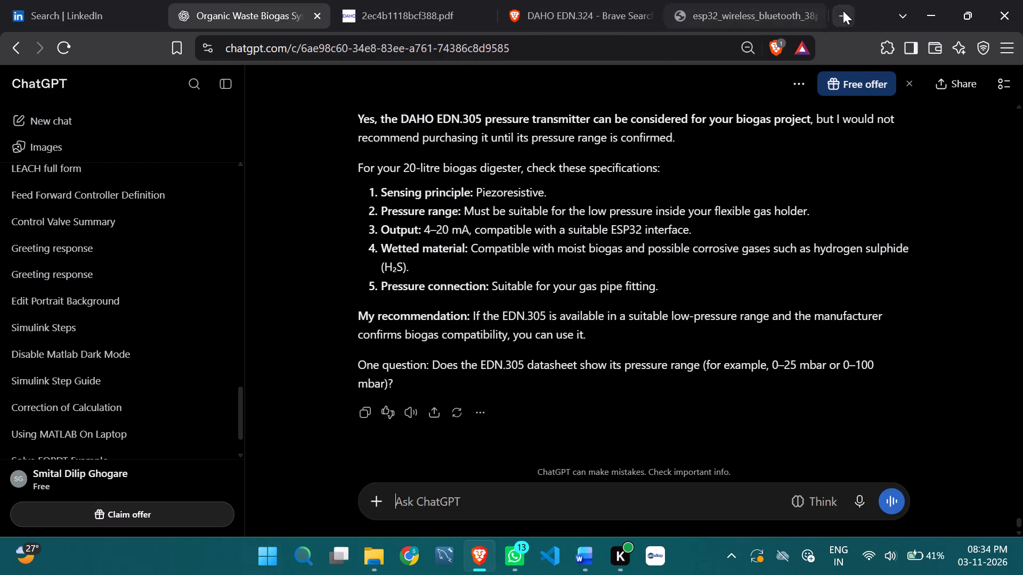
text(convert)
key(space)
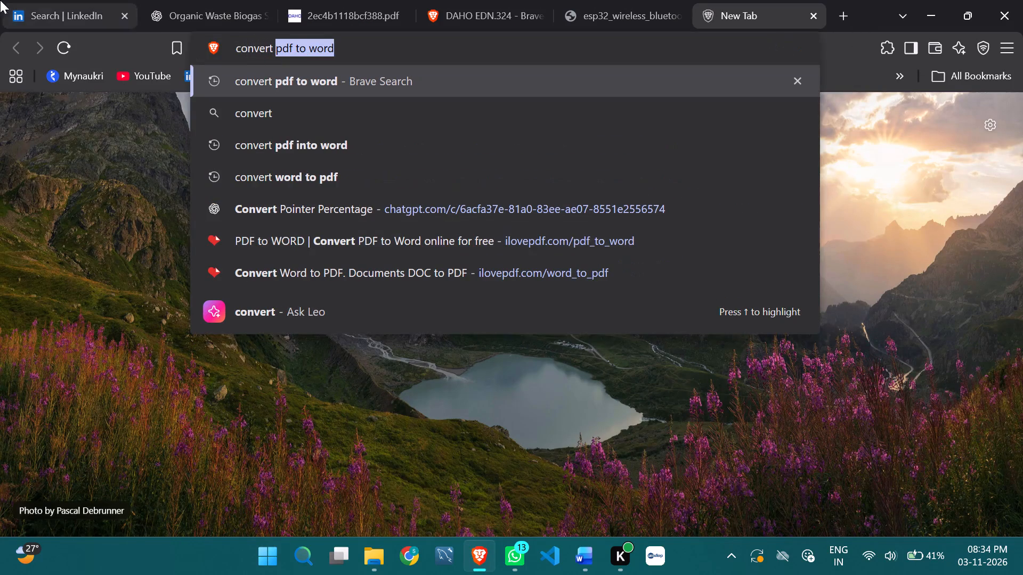
click(309, 87)
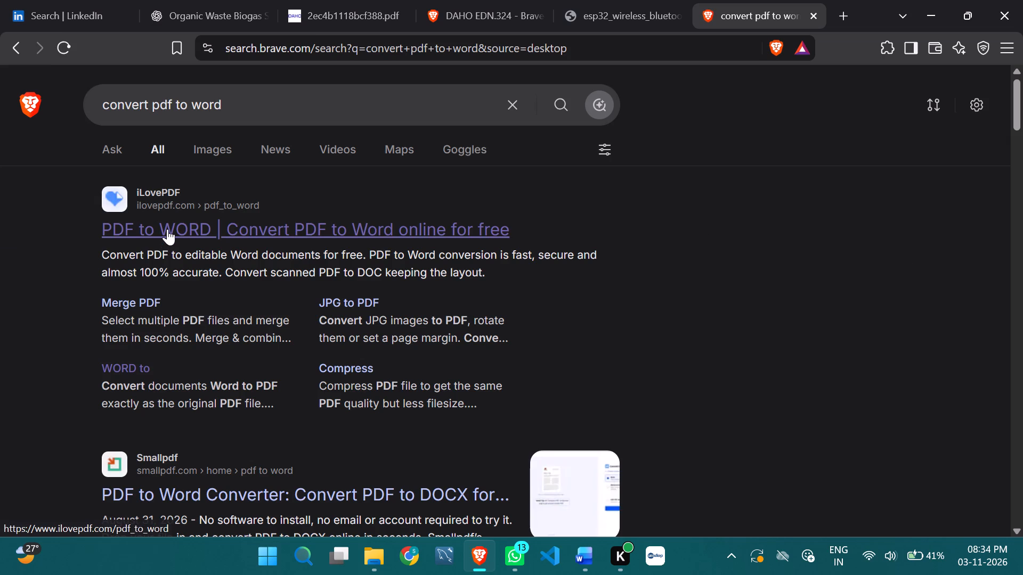
click(167, 229)
Load BE Project Front Page.pdf from the Downloads folder into the PDF to Word converter.
click(431, 268)
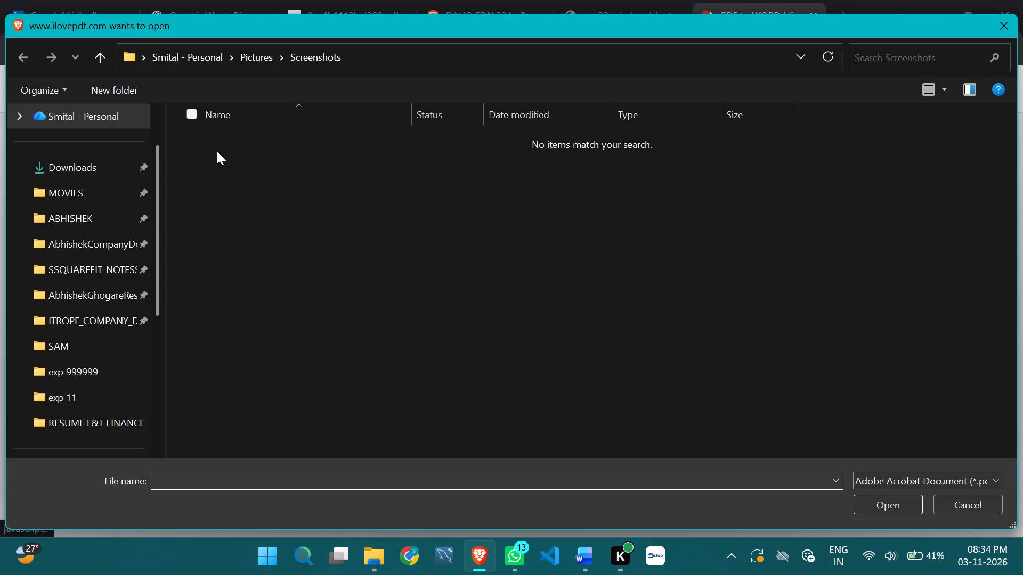
scroll(217, 151, up, 1)
click(74, 168)
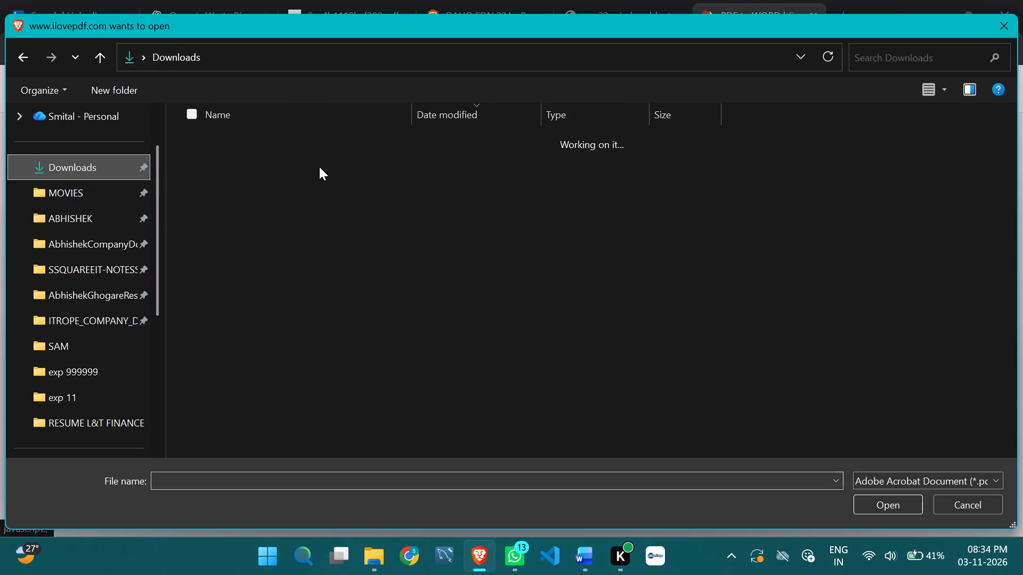
click(222, 161)
click(897, 508)
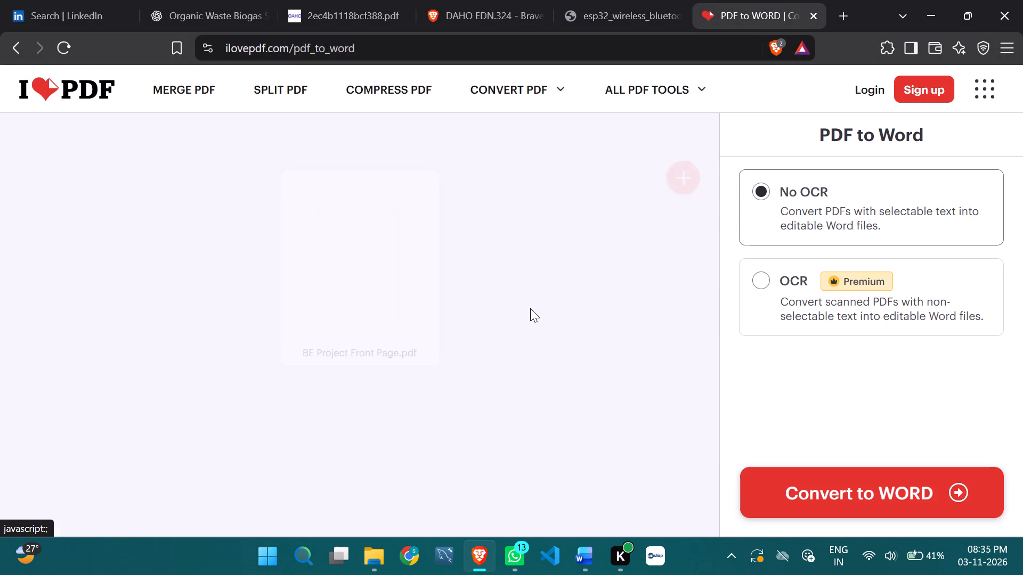
Convert BE Project Front Page.pdf to Word without OCR and save the result in Downloads as BE Project Front Page (1).docx.
click(893, 484)
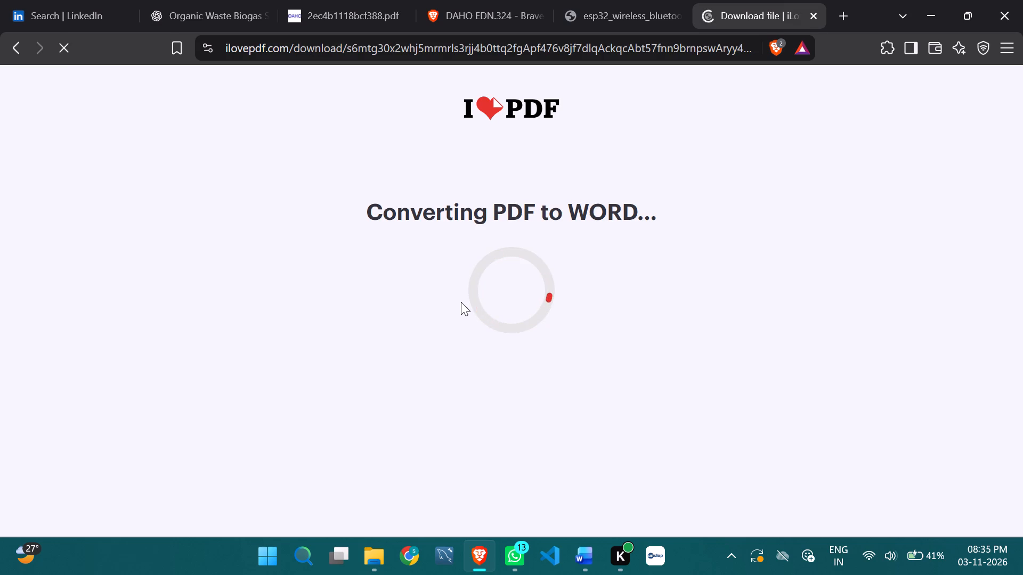
click(537, 218)
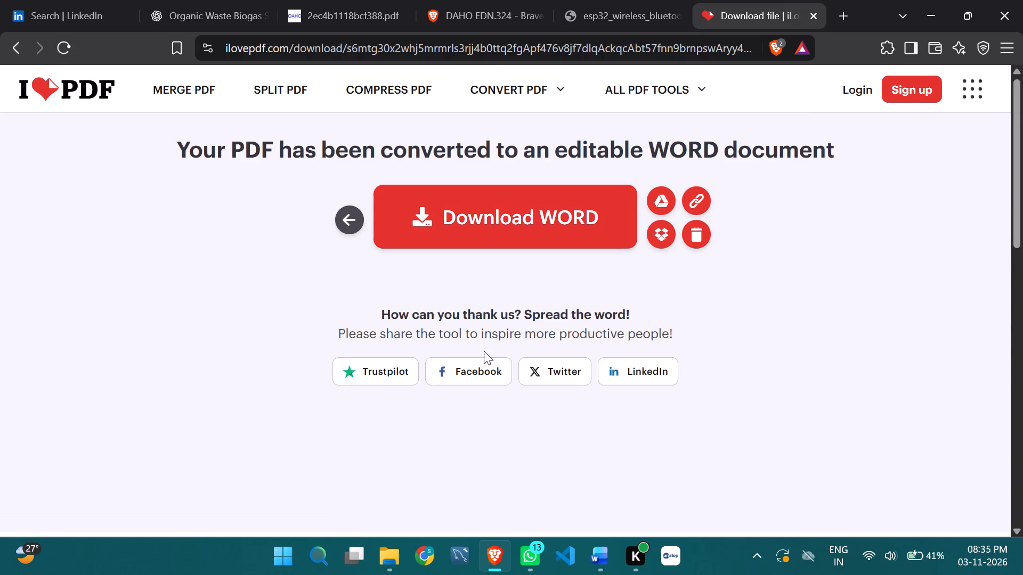
click(902, 514)
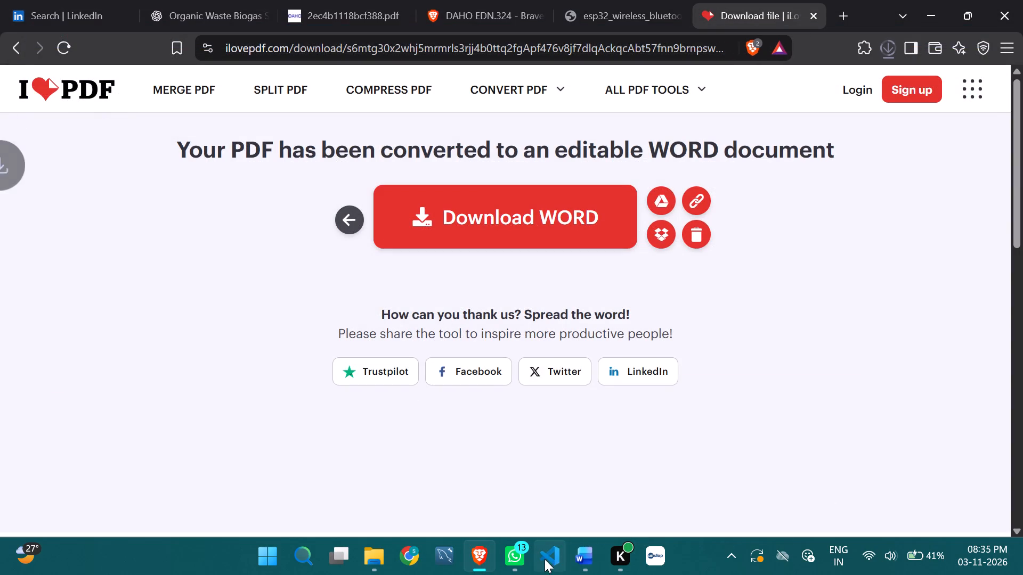
Open the downloaded BE Project Front Page (1).docx in Word and enable editing.
click(882, 48)
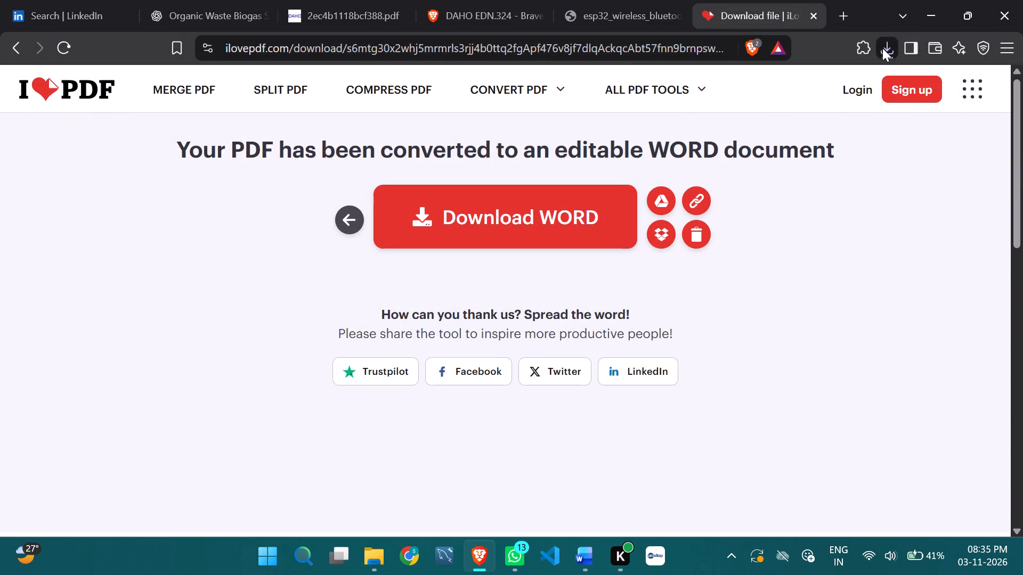
click(882, 49)
click(750, 120)
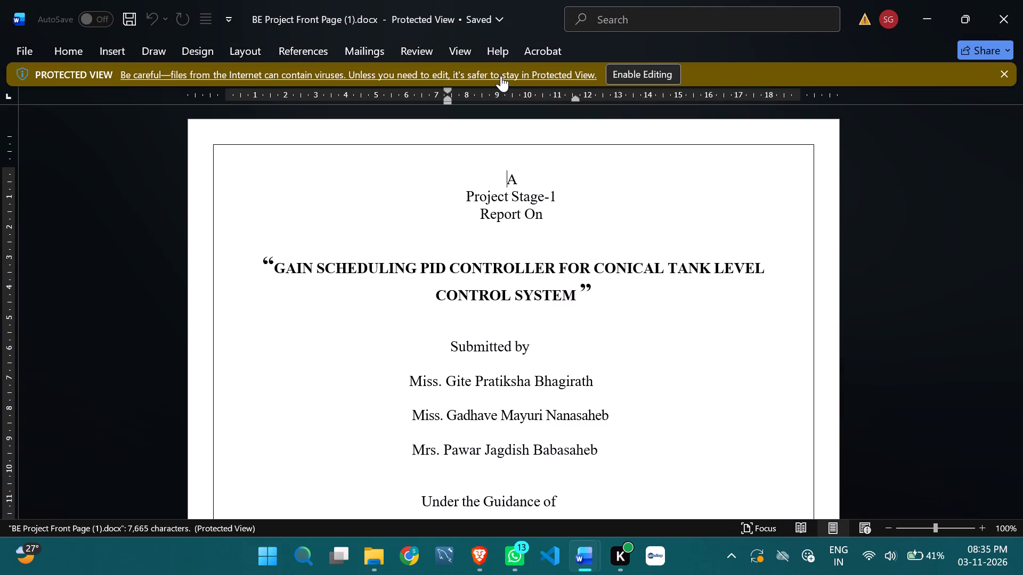
click(637, 70)
Examine how the title, certificate, and vision and mission pages were laid out in the converted front page document.
scroll(531, 300, down, 2)
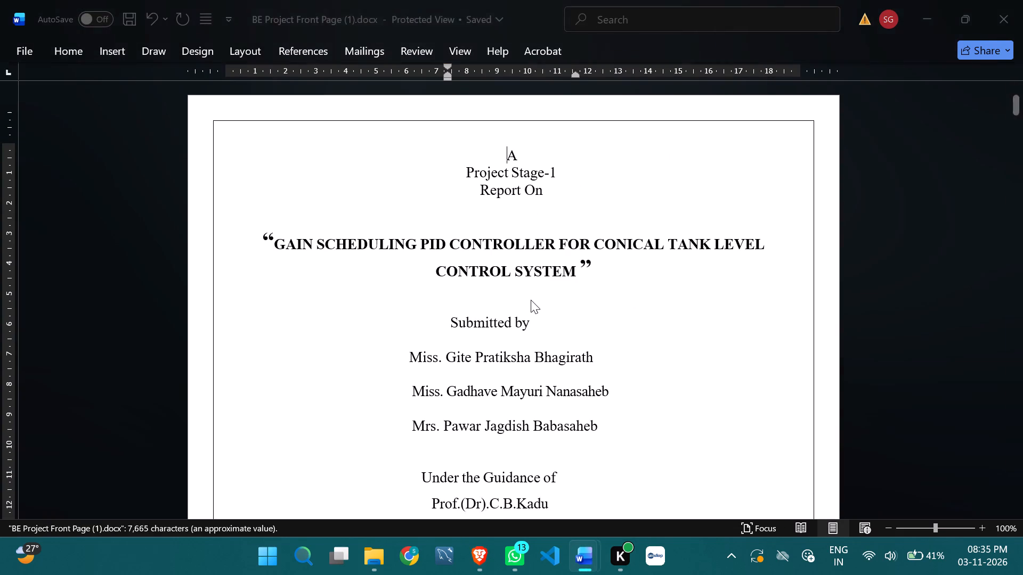
scroll(531, 300, down, 16)
scroll(531, 300, up, 12)
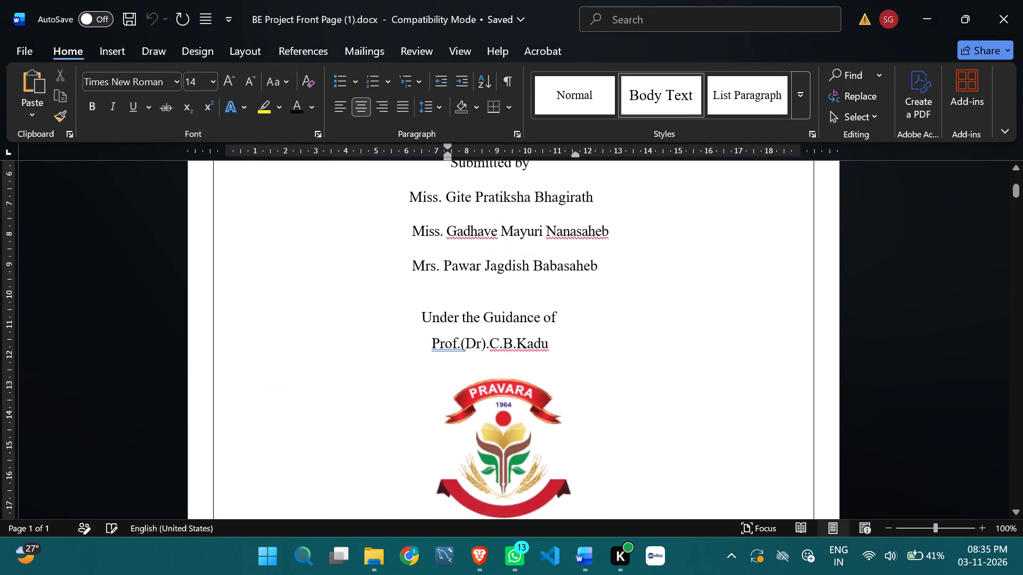
scroll(531, 300, up, 6)
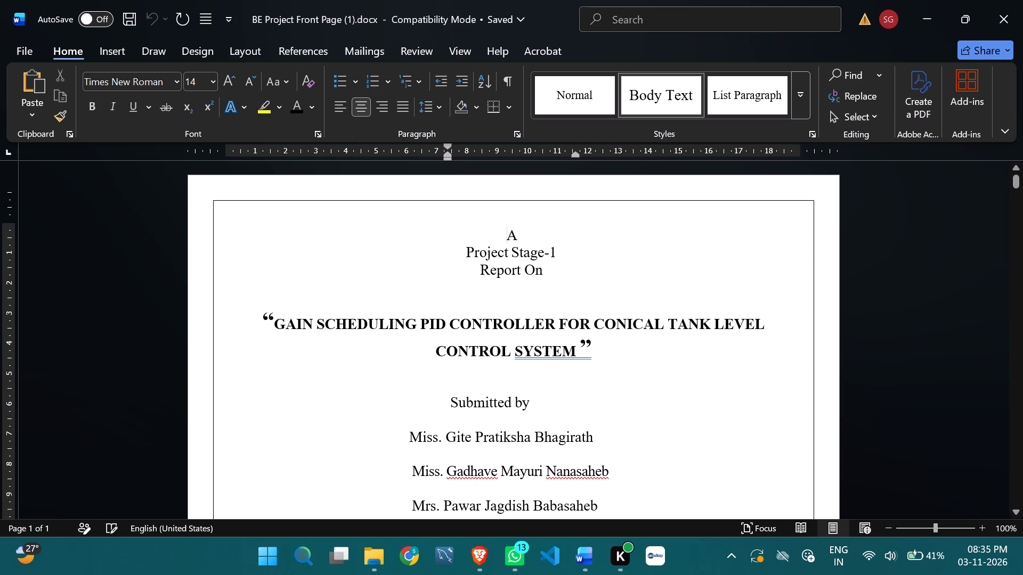
scroll(531, 300, down, 20)
scroll(531, 300, down, 4)
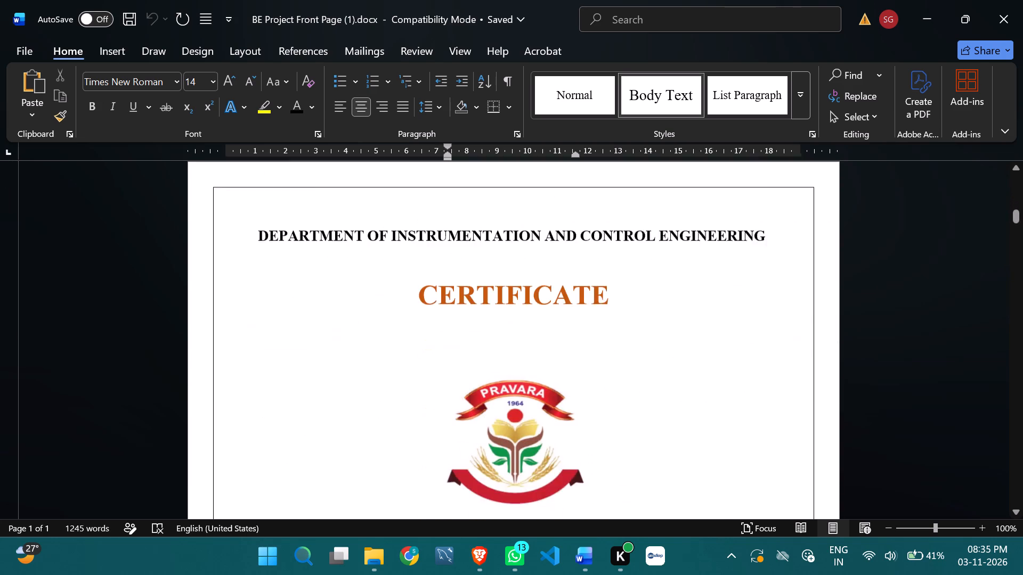
scroll(531, 300, down, 11)
scroll(531, 300, down, 16)
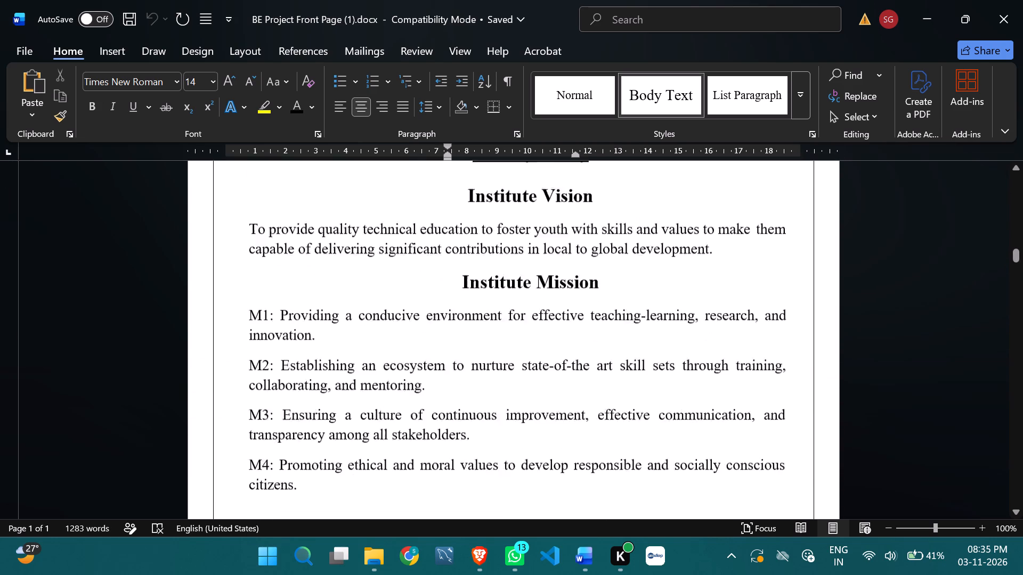
scroll(531, 300, down, 5)
scroll(531, 300, up, 20)
scroll(531, 300, up, 10)
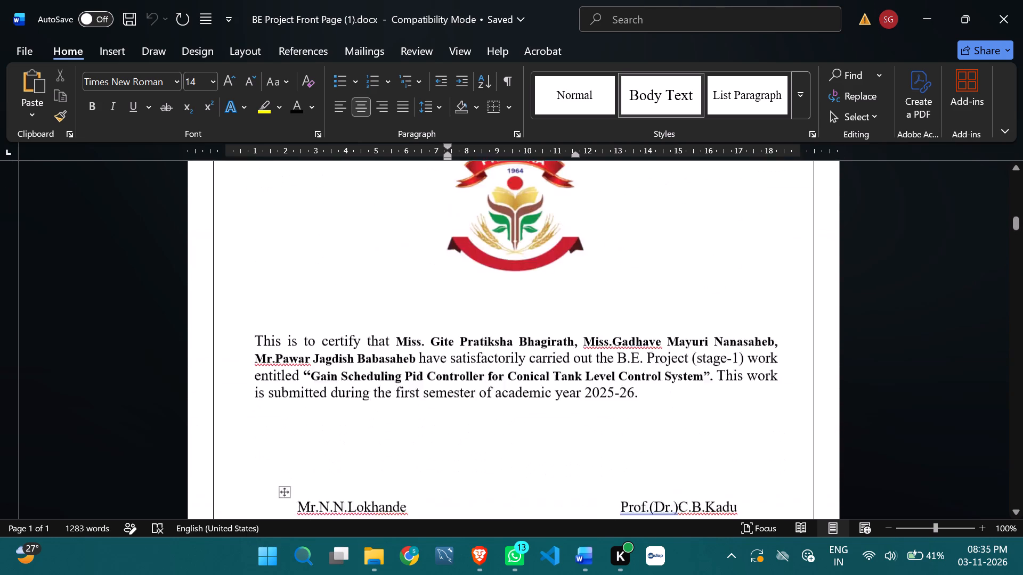
scroll(519, 305, up, 7)
scroll(519, 305, down, 4)
scroll(519, 305, up, 8)
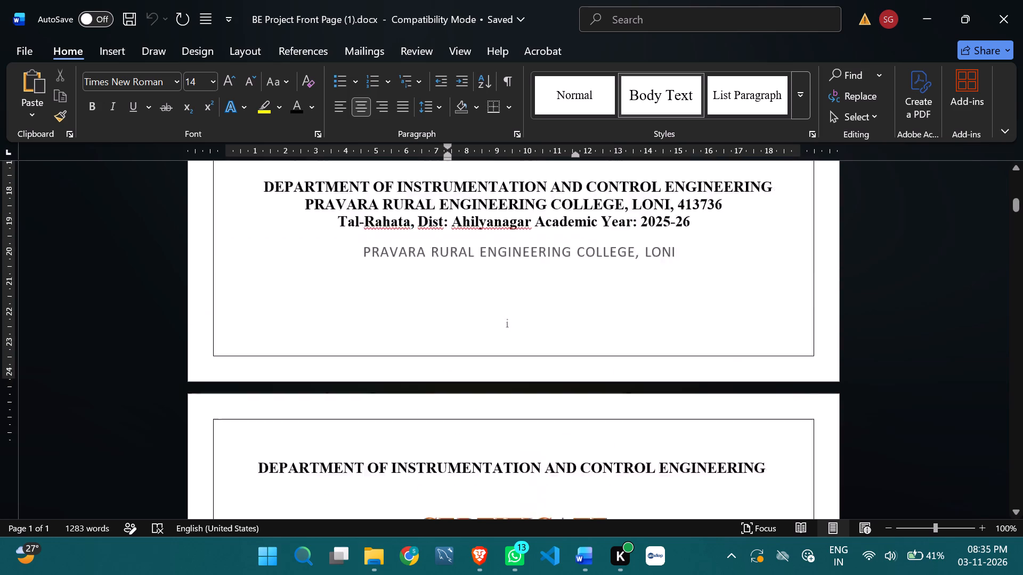
scroll(514, 308, up, 4)
scroll(514, 308, down, 5)
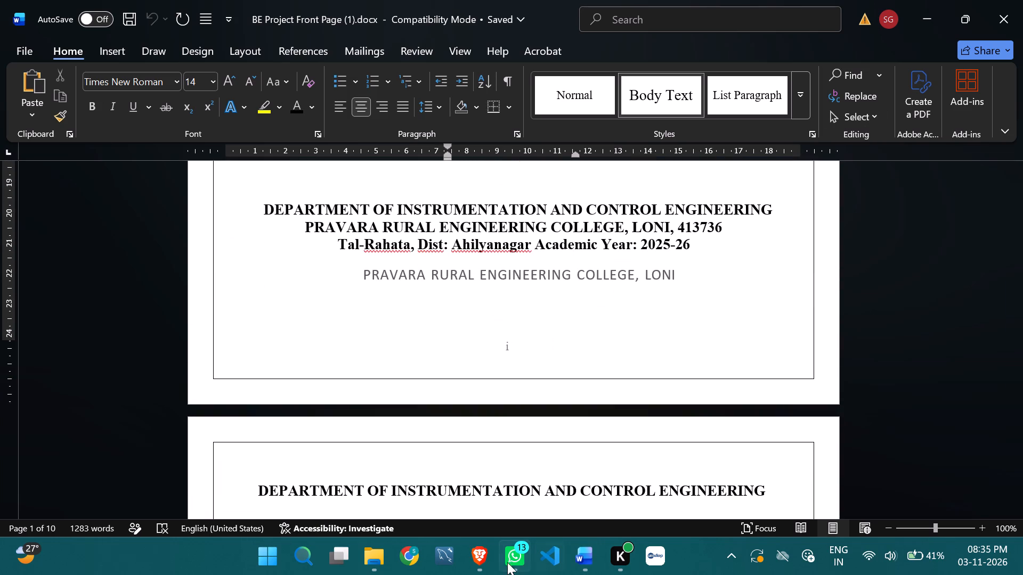
Switch to the browser, convert A Project Stage report mpc.pdf to Word without OCR, and save it as A Project Stage report mpc.docx.
click(479, 564)
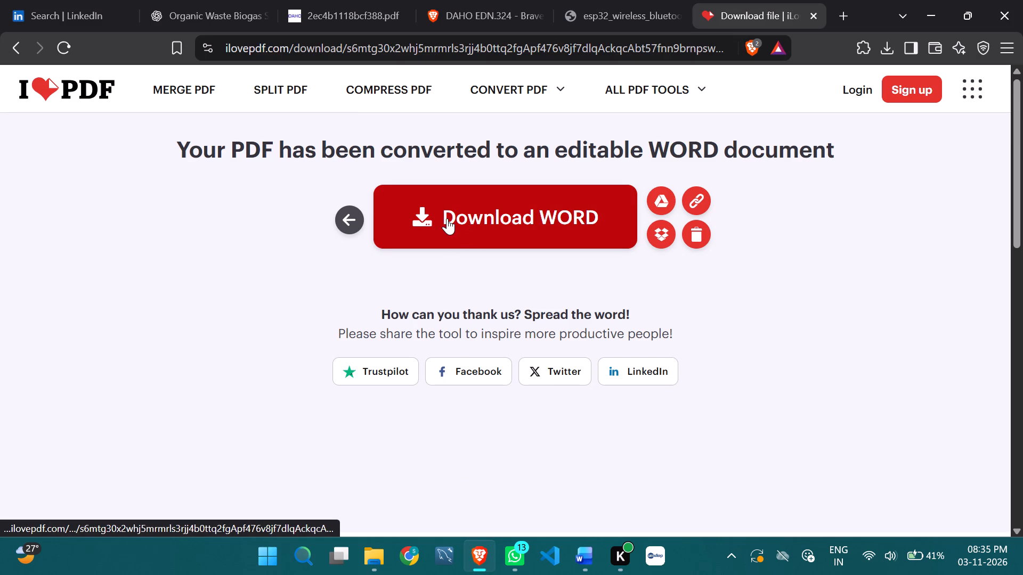
click(1, 43)
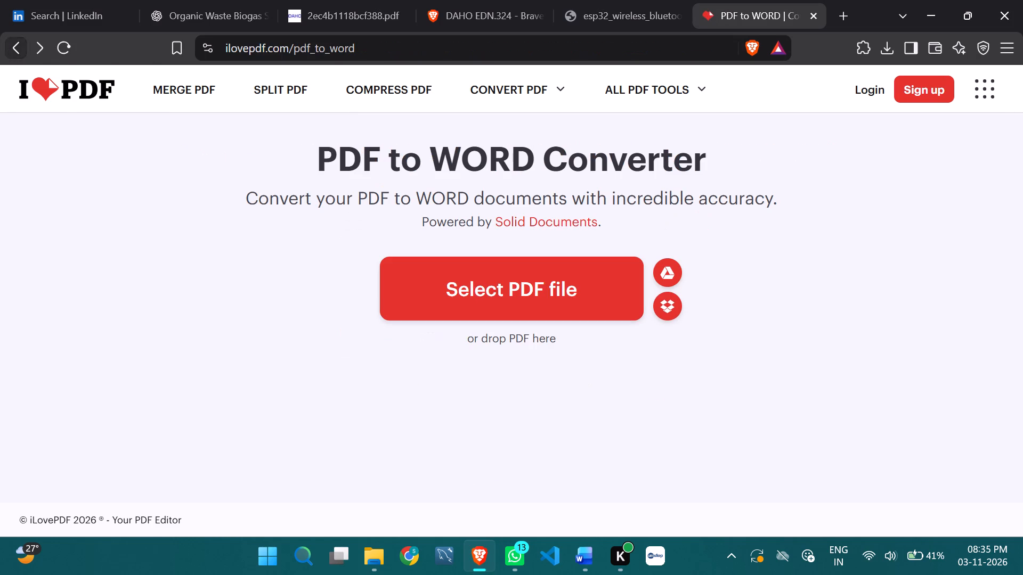
click(461, 282)
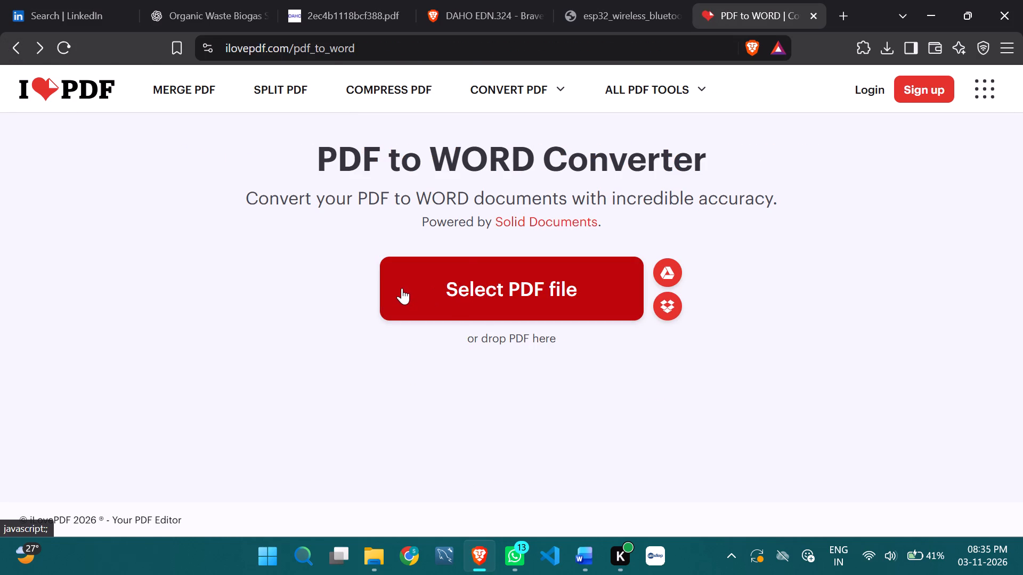
click(504, 289)
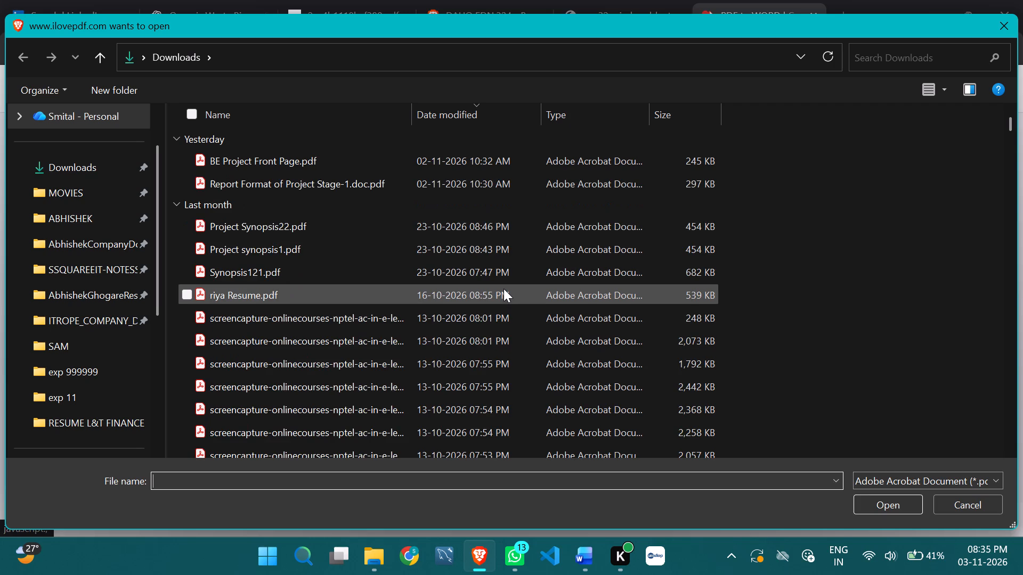
click(54, 158)
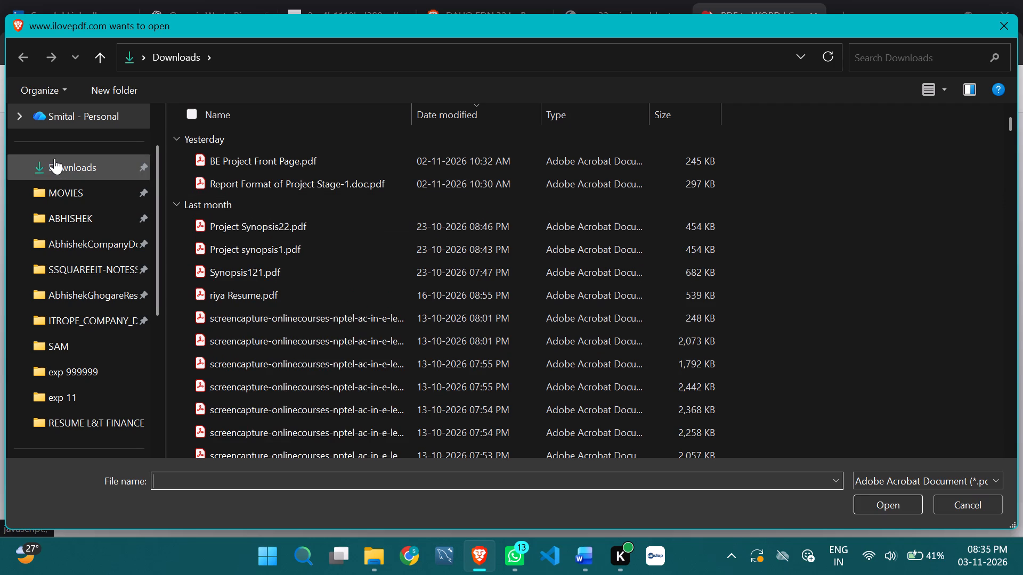
scroll(124, 174, up, 2)
click(110, 119)
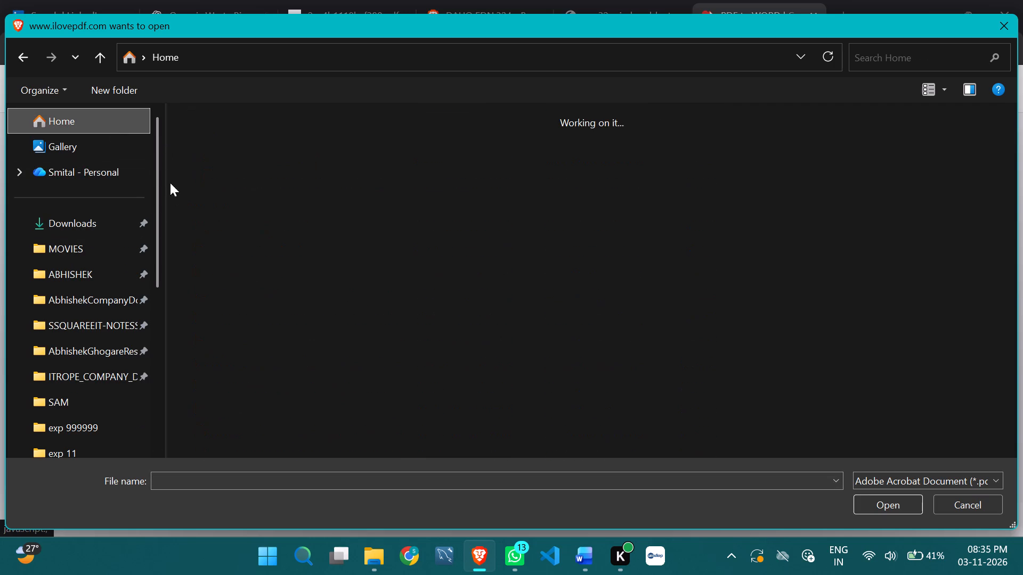
scroll(383, 218, down, 5)
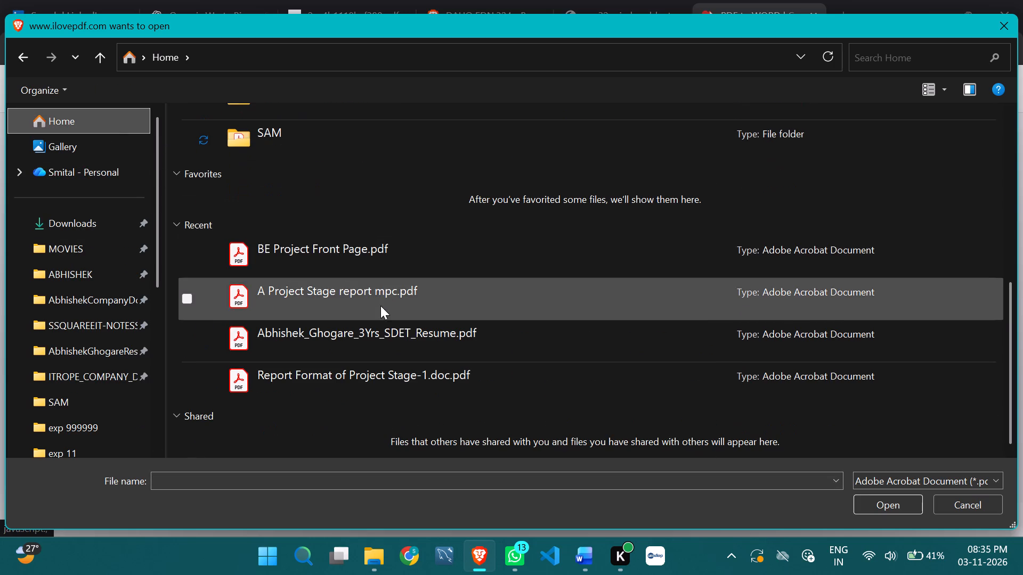
click(378, 309)
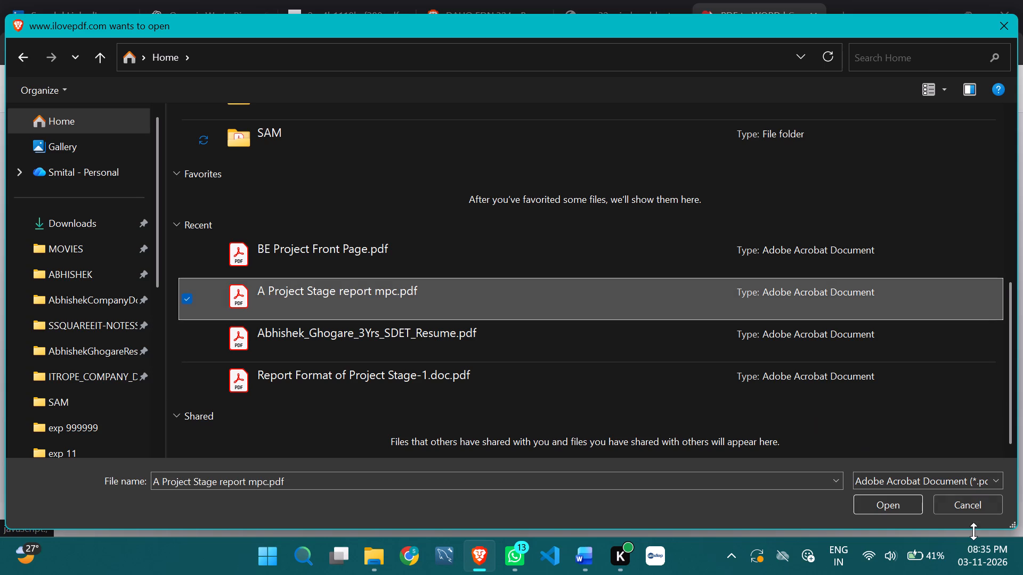
click(881, 507)
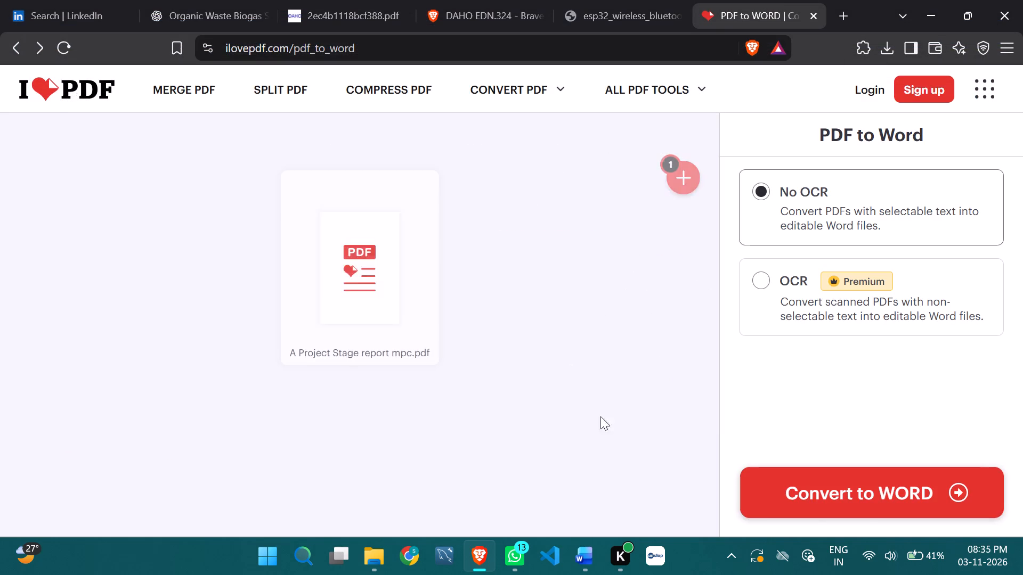
click(864, 493)
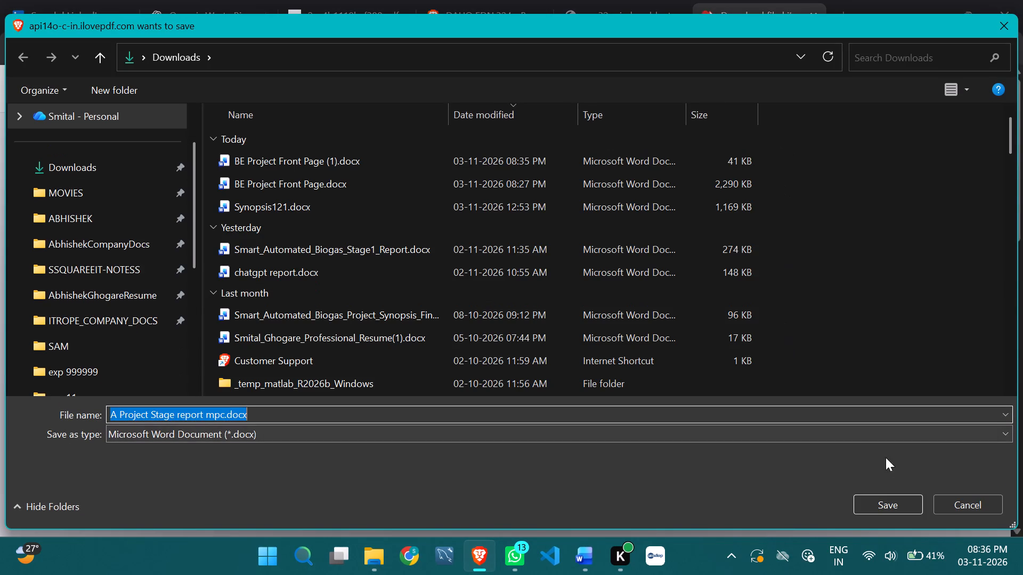
click(892, 508)
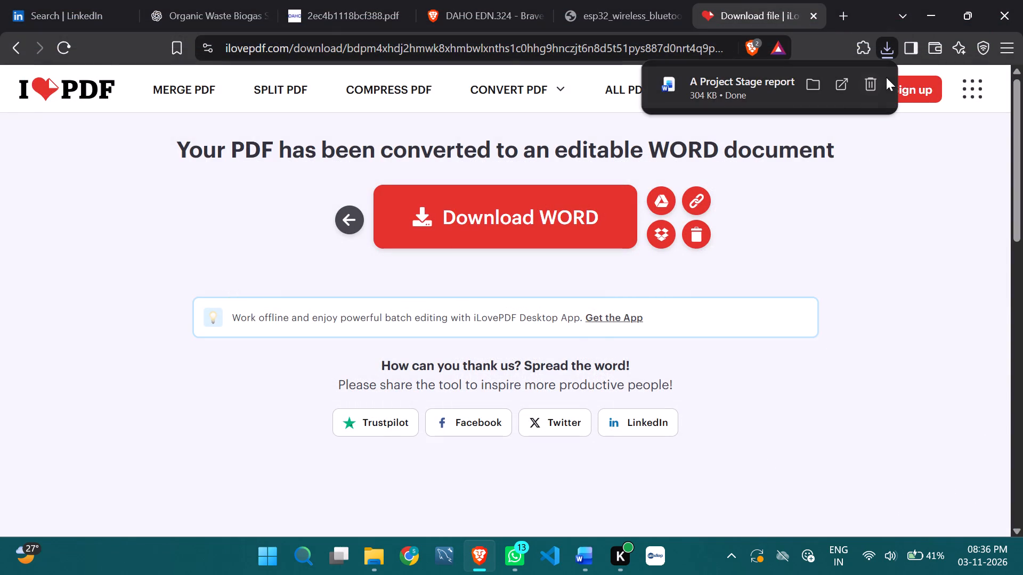
Open A Project Stage report mpc.docx for editing in Word and close BE Project Front Page (1).docx.
click(713, 92)
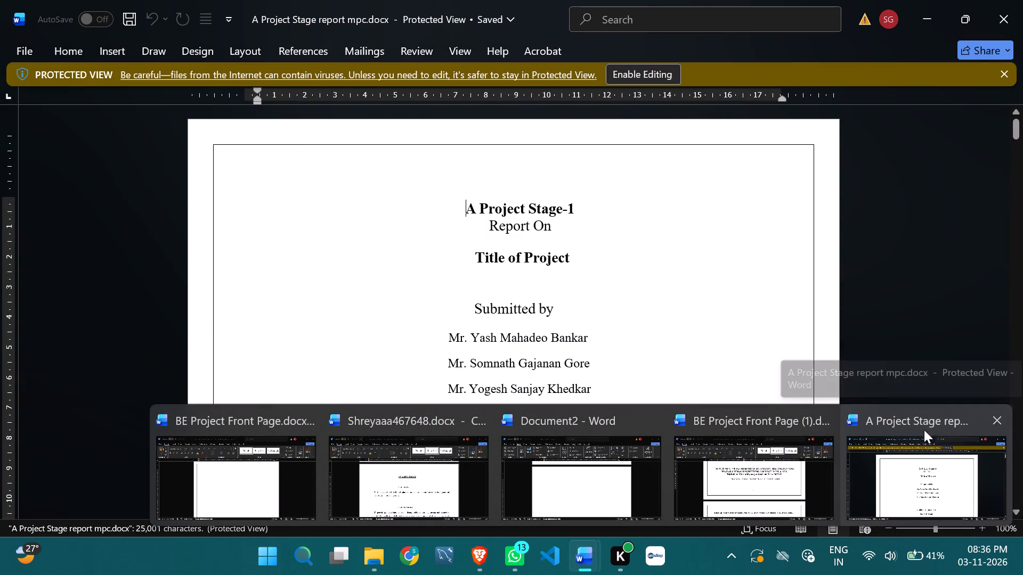
click(827, 423)
click(607, 282)
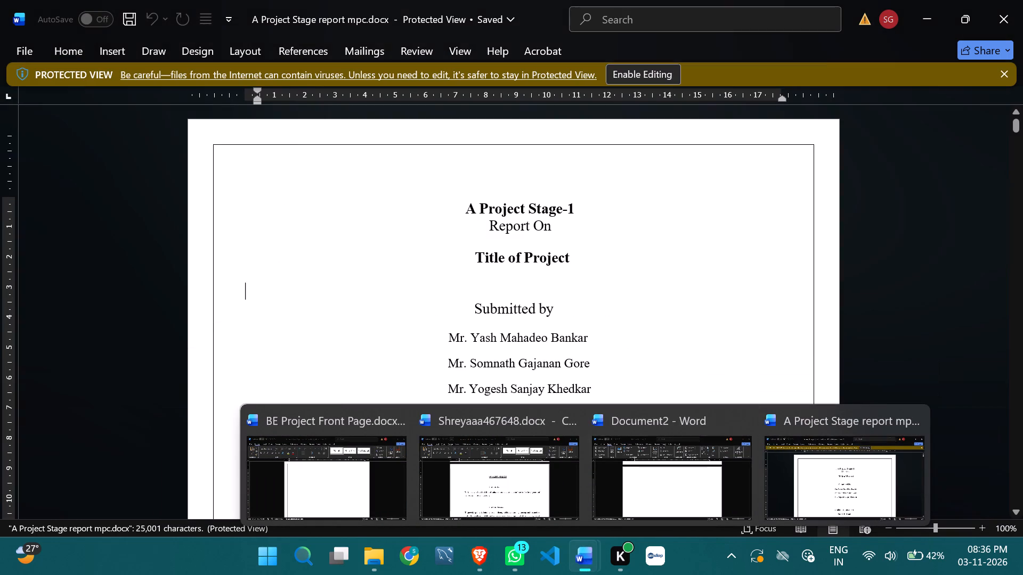
click(618, 84)
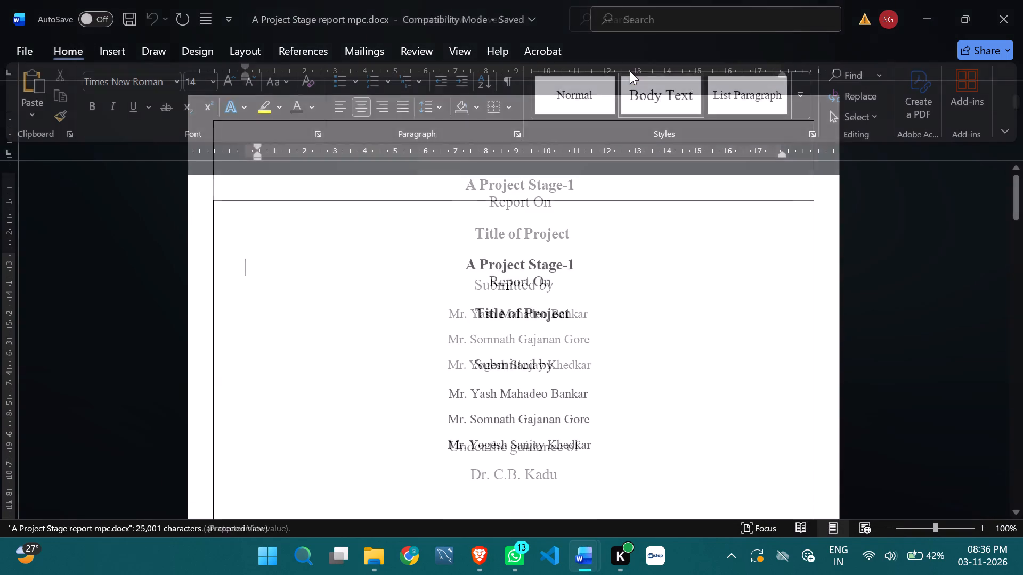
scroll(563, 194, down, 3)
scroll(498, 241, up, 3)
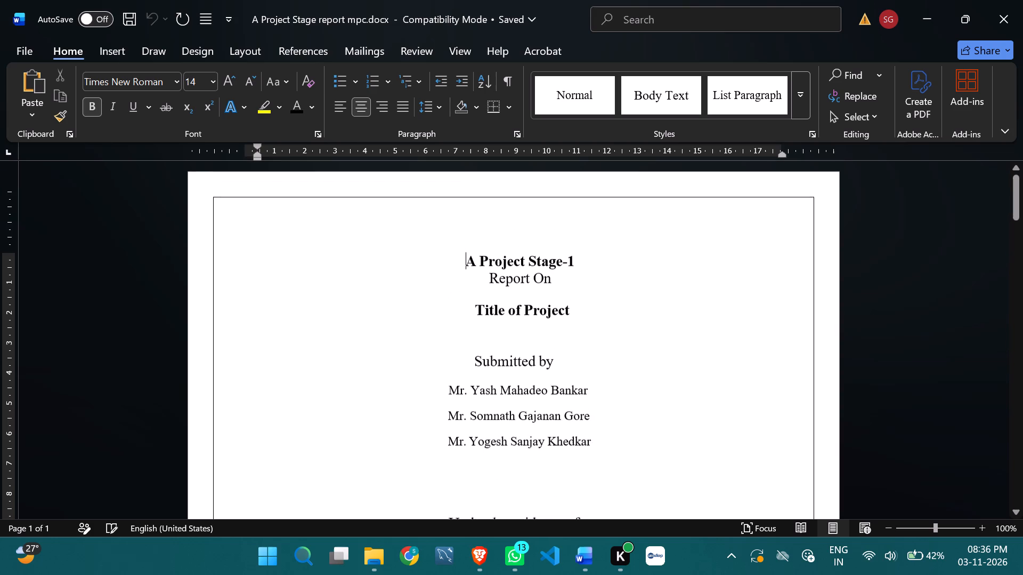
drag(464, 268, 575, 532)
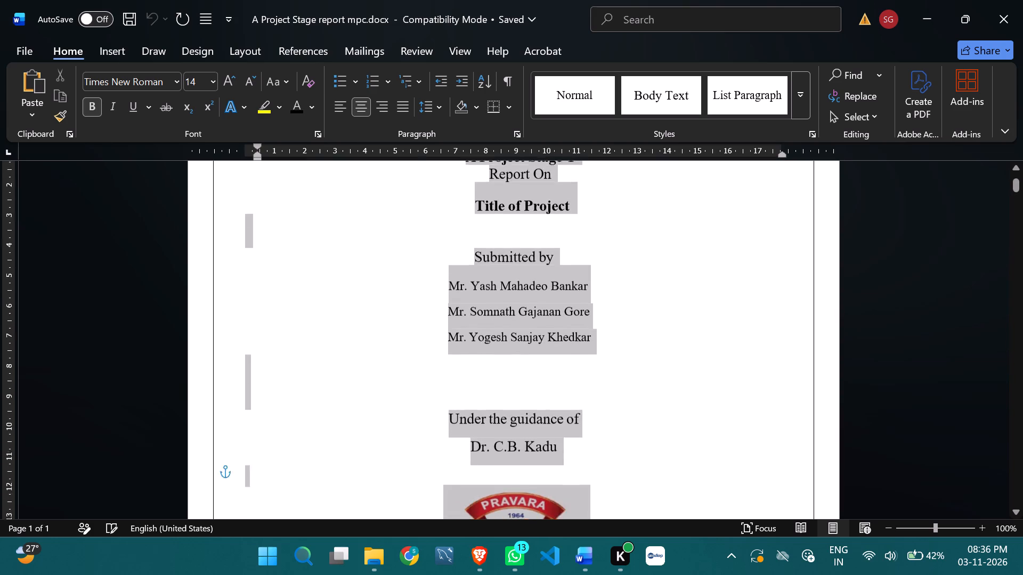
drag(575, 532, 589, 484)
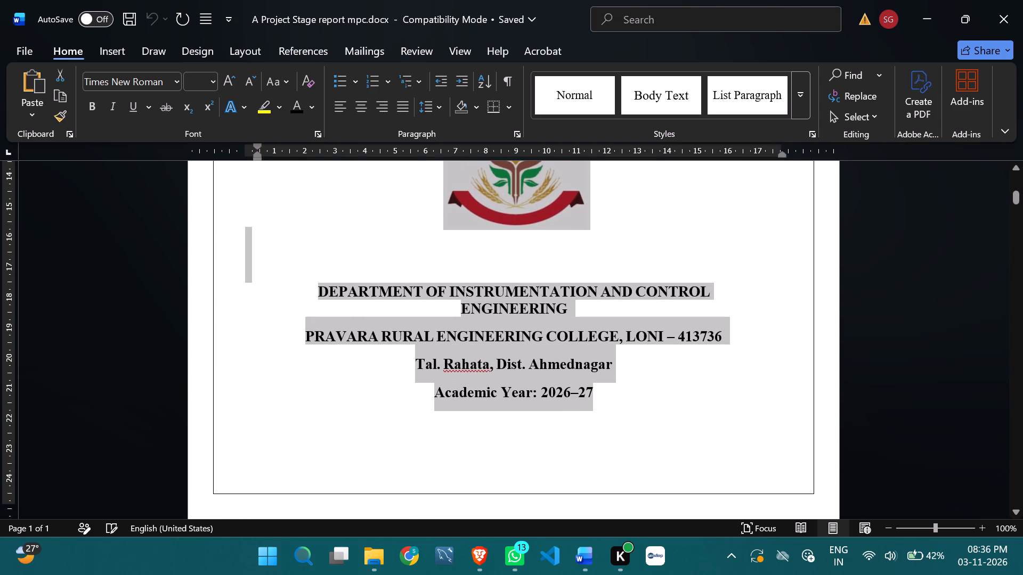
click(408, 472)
Copy the certificate page content, from the college heading through the Date line, and paste it into Document2.
scroll(426, 461, down, 7)
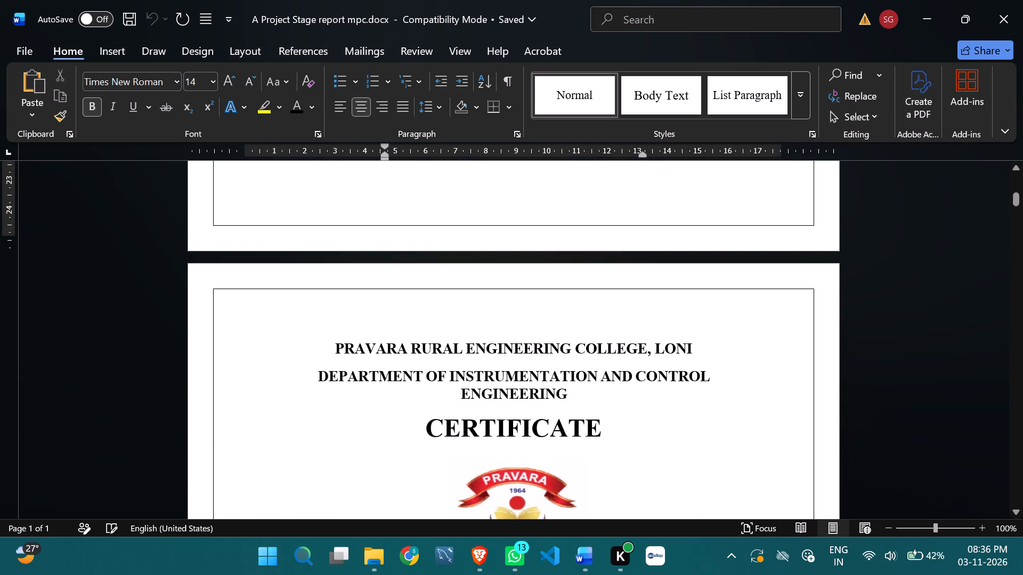
drag(335, 343, 658, 413)
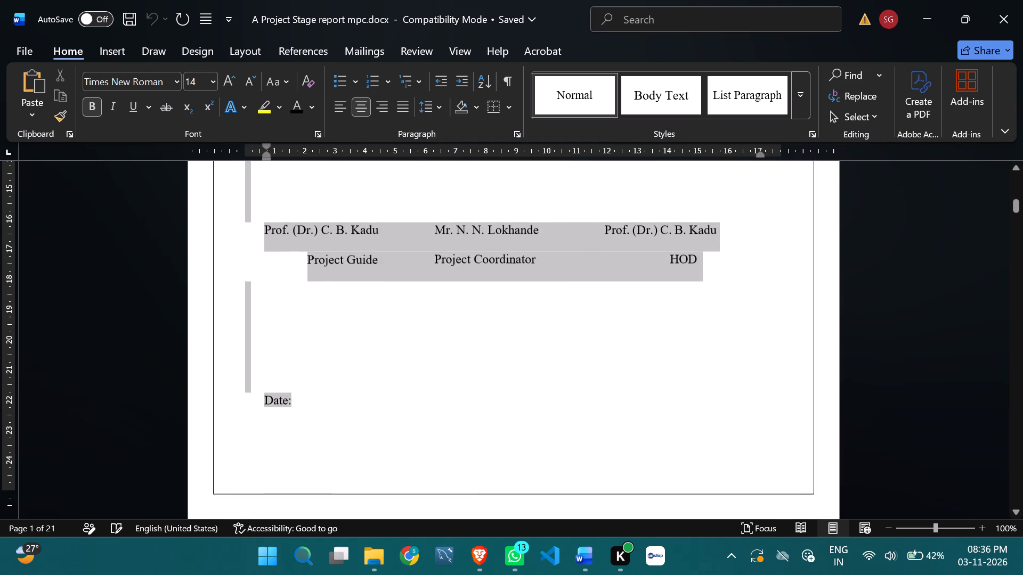
drag(658, 413, 680, 393)
key(ctrl+c)
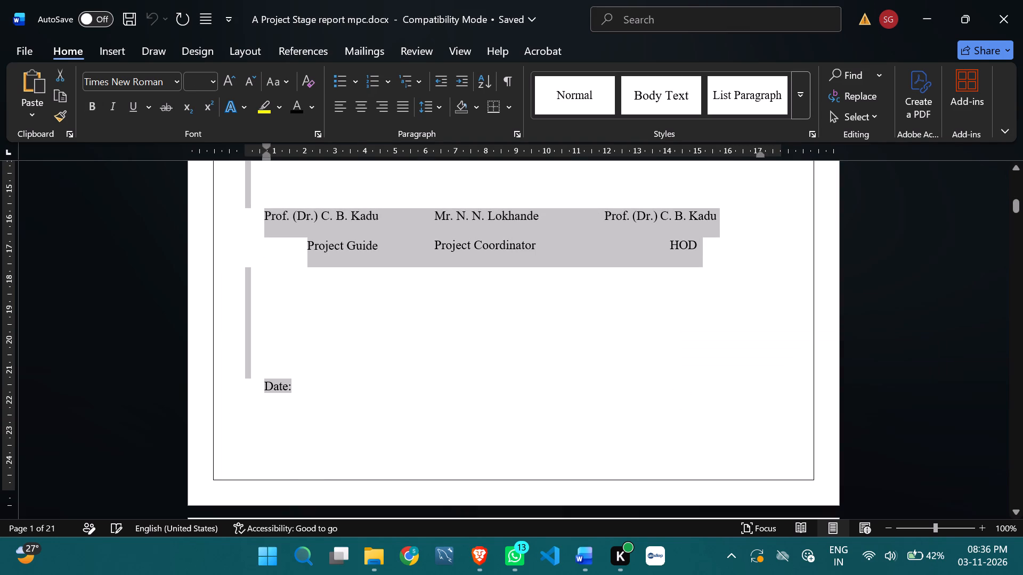
click(581, 553)
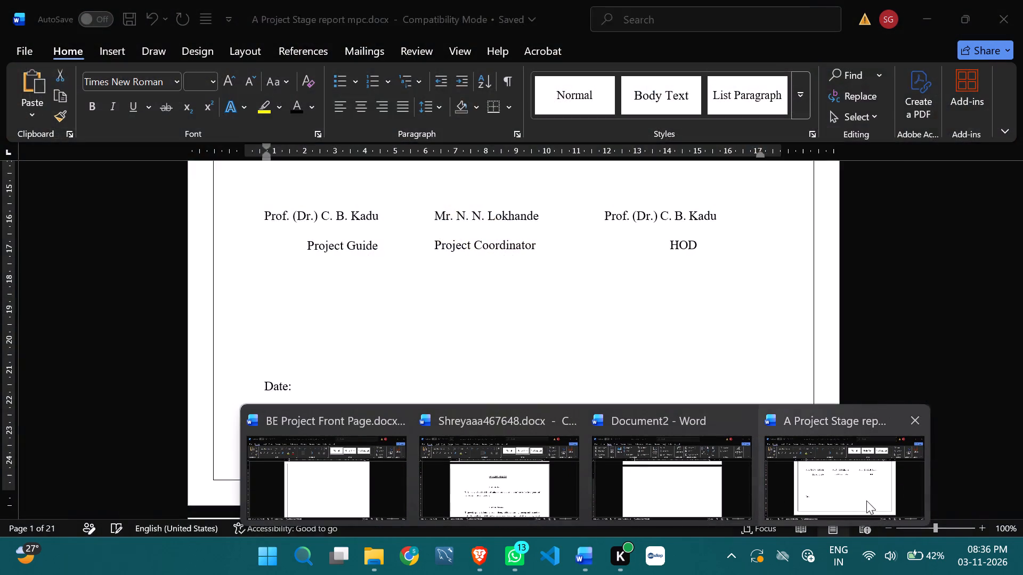
click(726, 508)
scroll(556, 348, up, 12)
scroll(560, 336, down, 10)
key(ctrl+v)
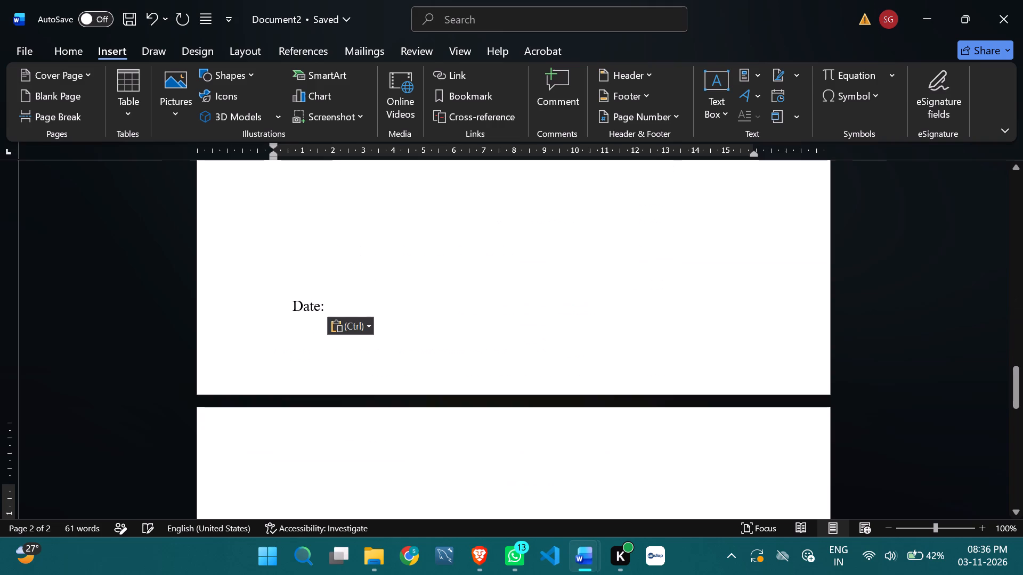
Set the college, department and CERTIFICATE heading lines on the pasted certificate page to Times New Roman.
scroll(546, 357, down, 4)
scroll(546, 357, up, 14)
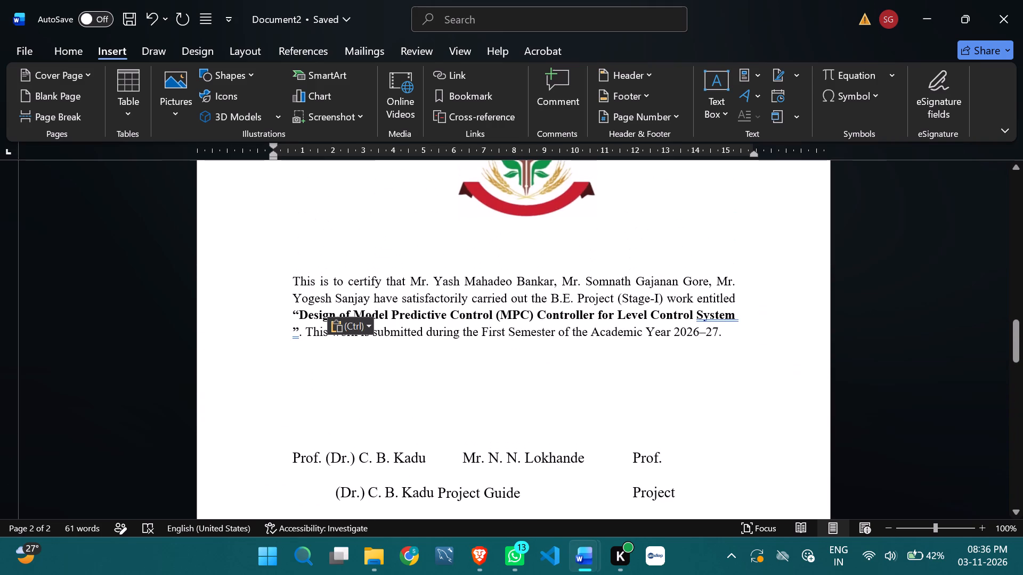
scroll(546, 357, up, 8)
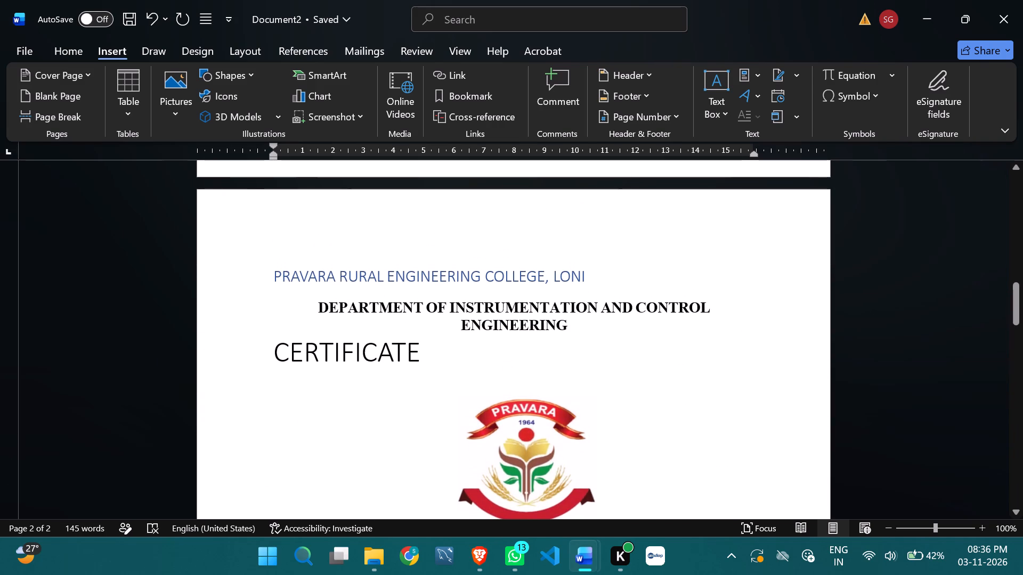
drag(274, 277, 437, 373)
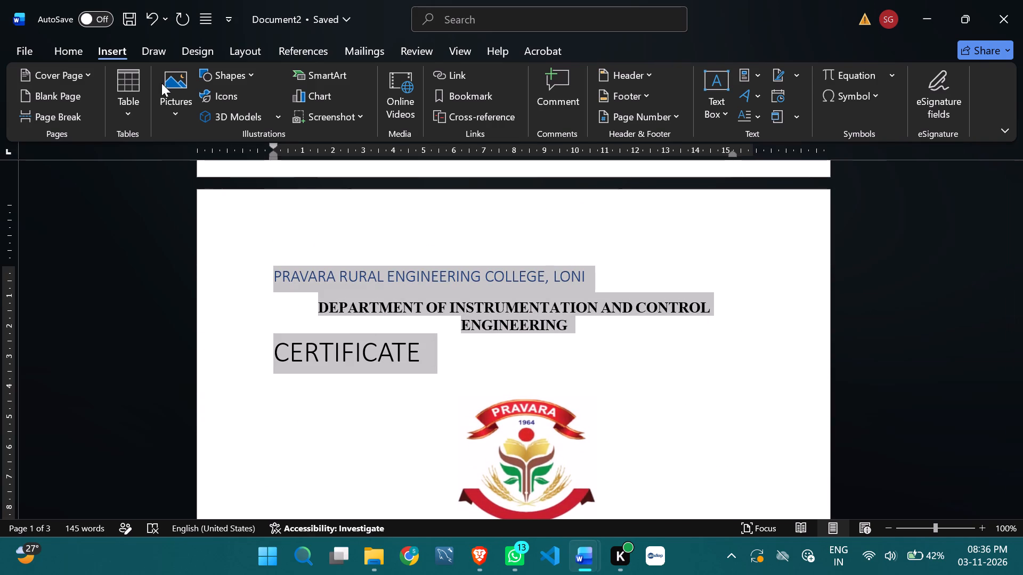
click(69, 44)
click(179, 83)
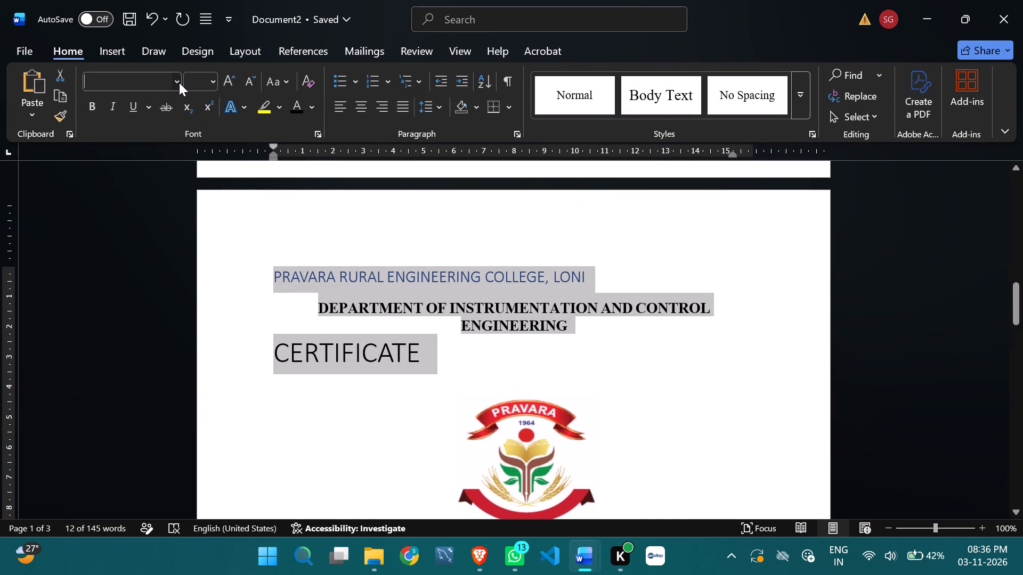
click(215, 200)
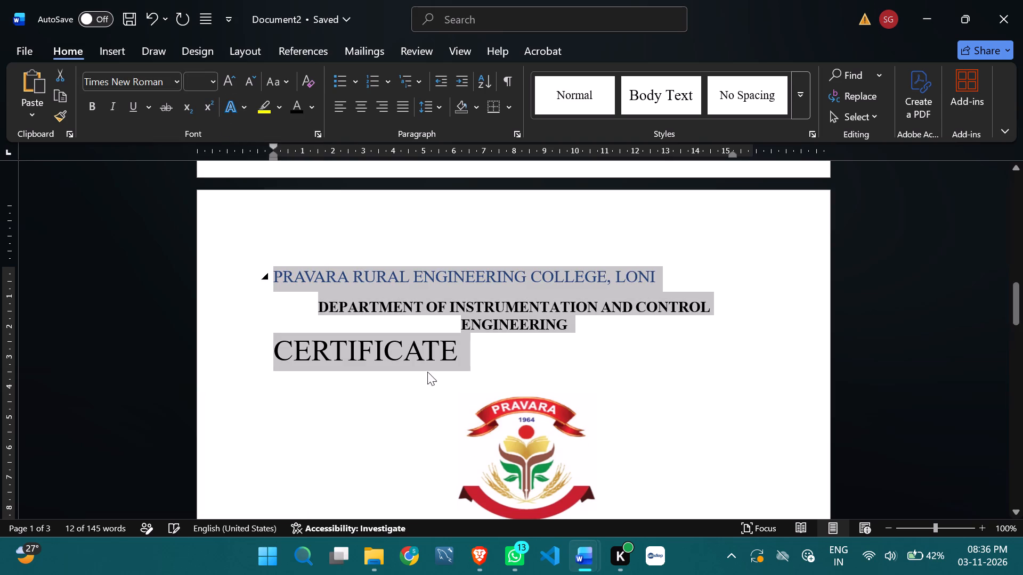
Make the college heading bold and black, and centre it together with the department and CERTIFICATE lines.
click(320, 267)
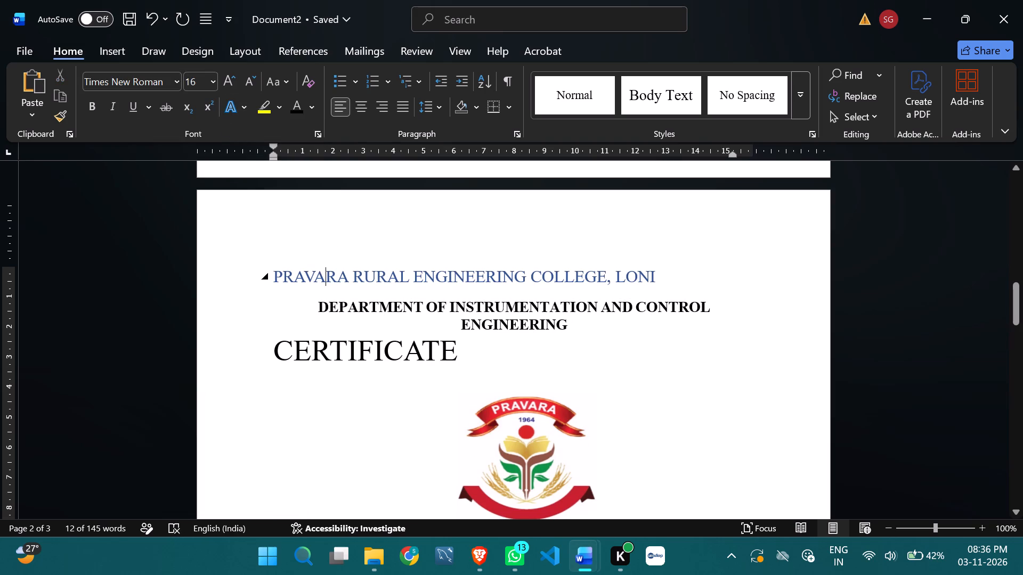
drag(277, 277, 697, 267)
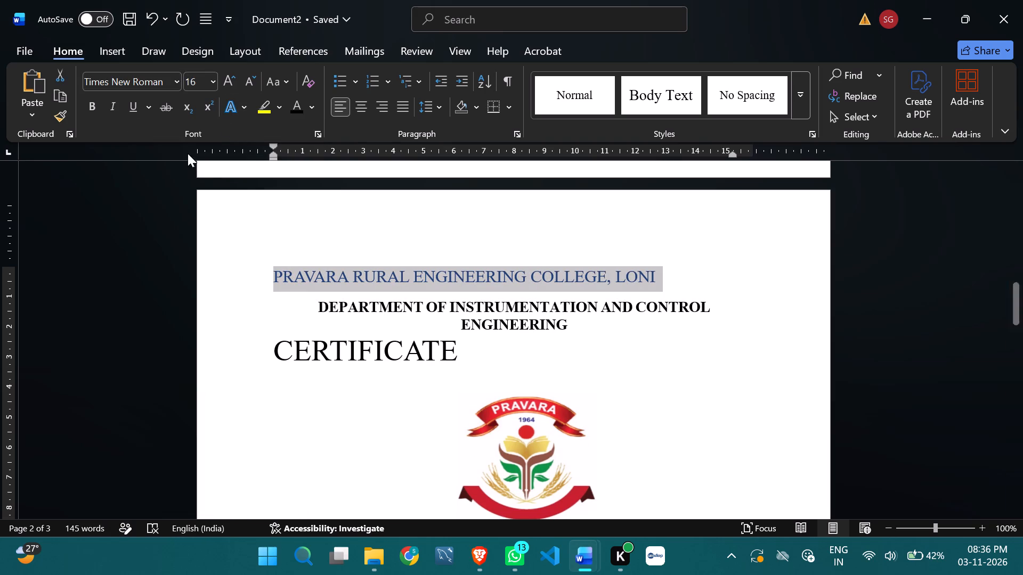
click(97, 113)
click(299, 113)
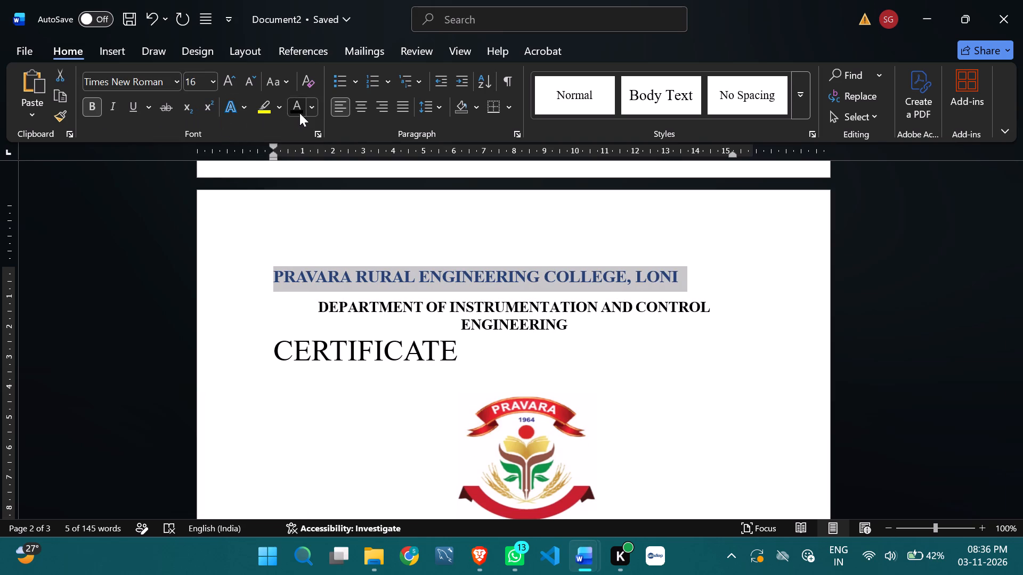
click(361, 97)
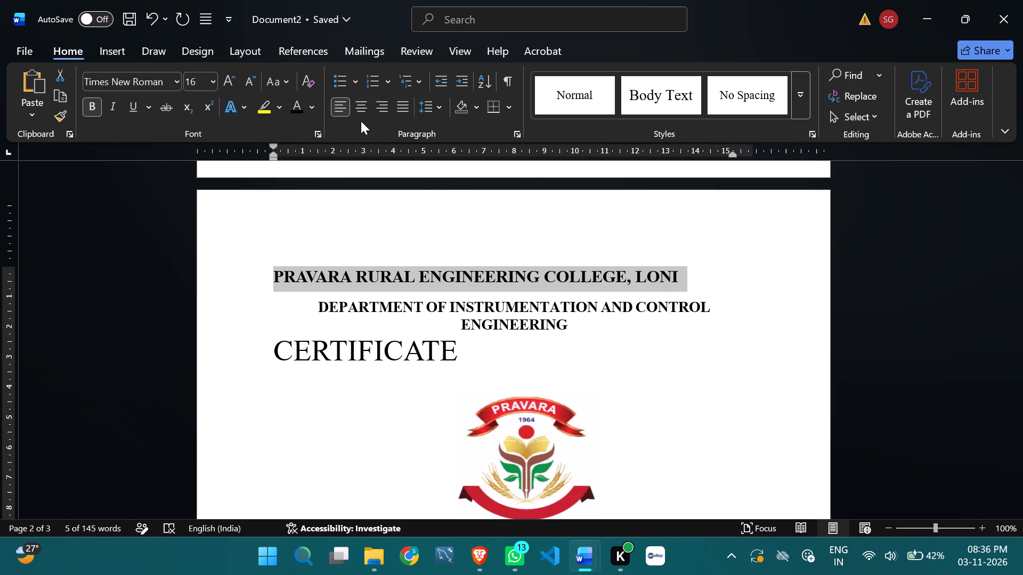
click(361, 110)
drag(320, 310, 608, 333)
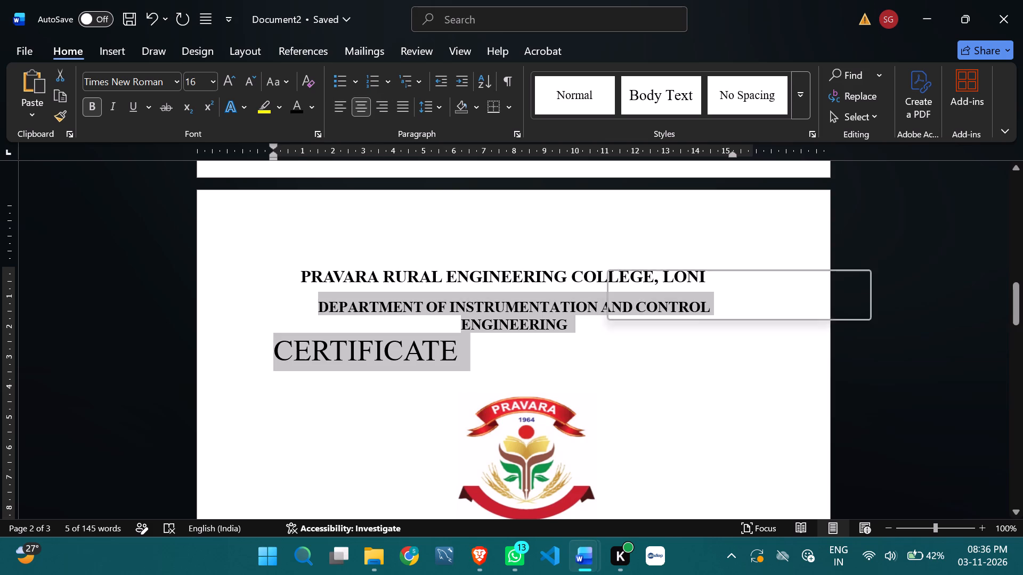
click(355, 105)
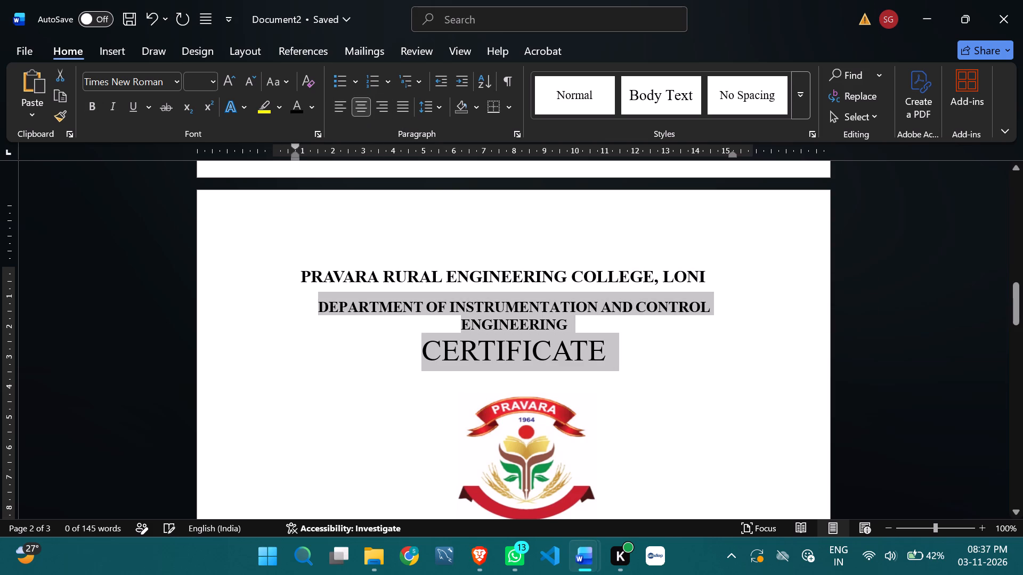
Justify the "This is to certify" paragraph below the logo on the certificate page.
scroll(448, 268, down, 3)
click(400, 348)
scroll(400, 348, down, 5)
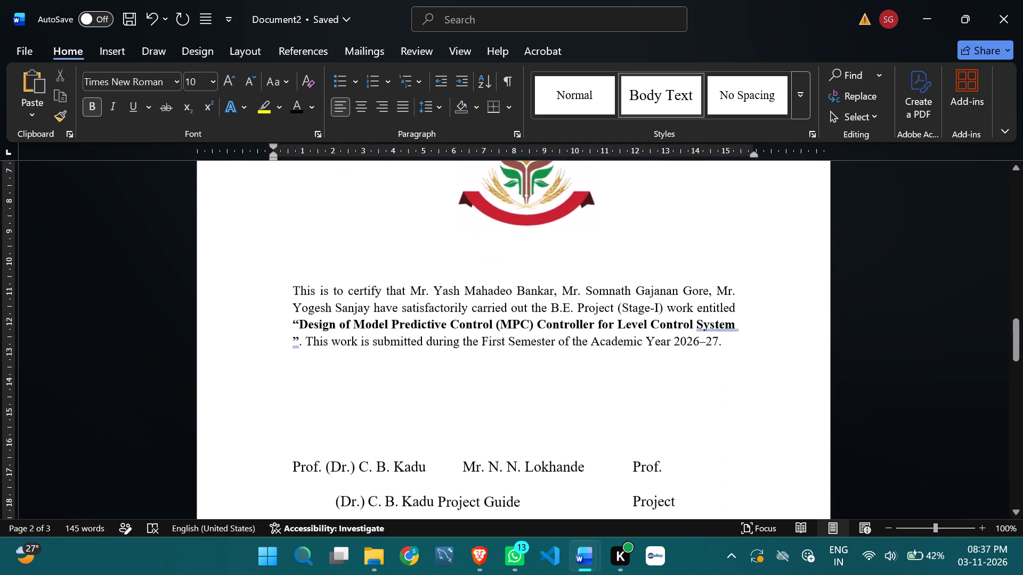
scroll(377, 331, down, 1)
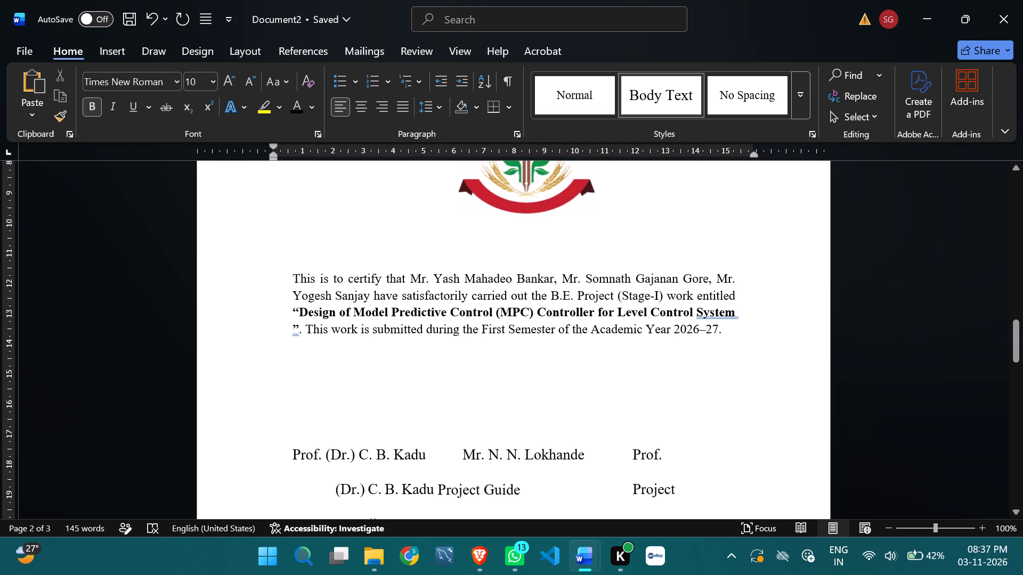
drag(293, 238, 725, 323)
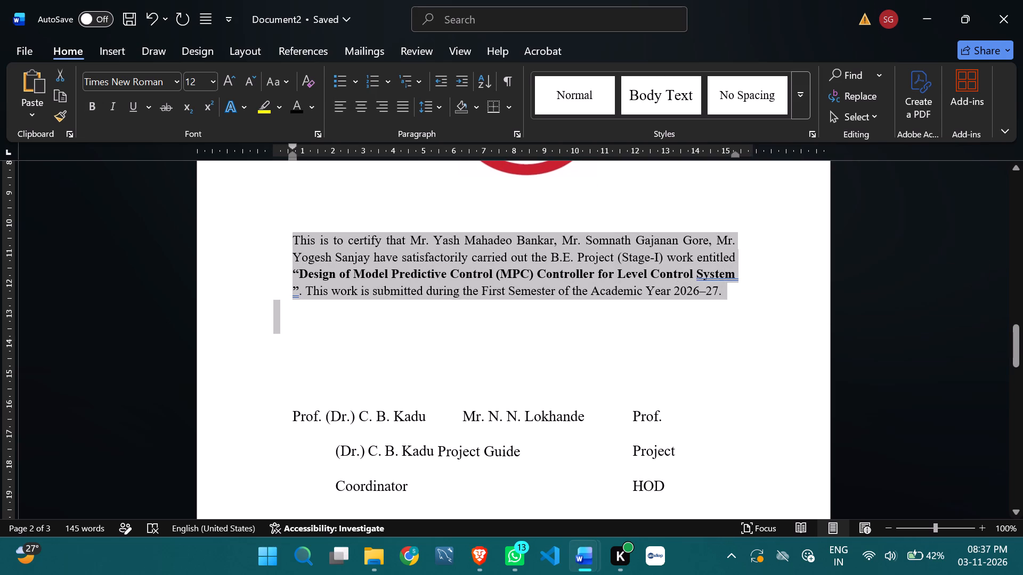
click(405, 103)
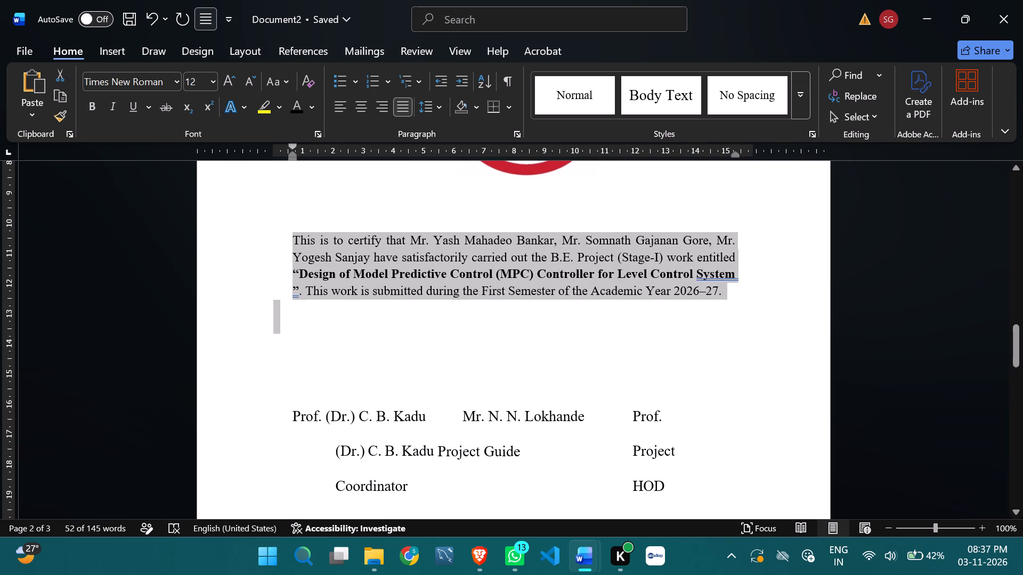
click(375, 276)
Delete the misaligned block of signatory names and roles above the Date line, including HOD.
scroll(375, 276, down, 4)
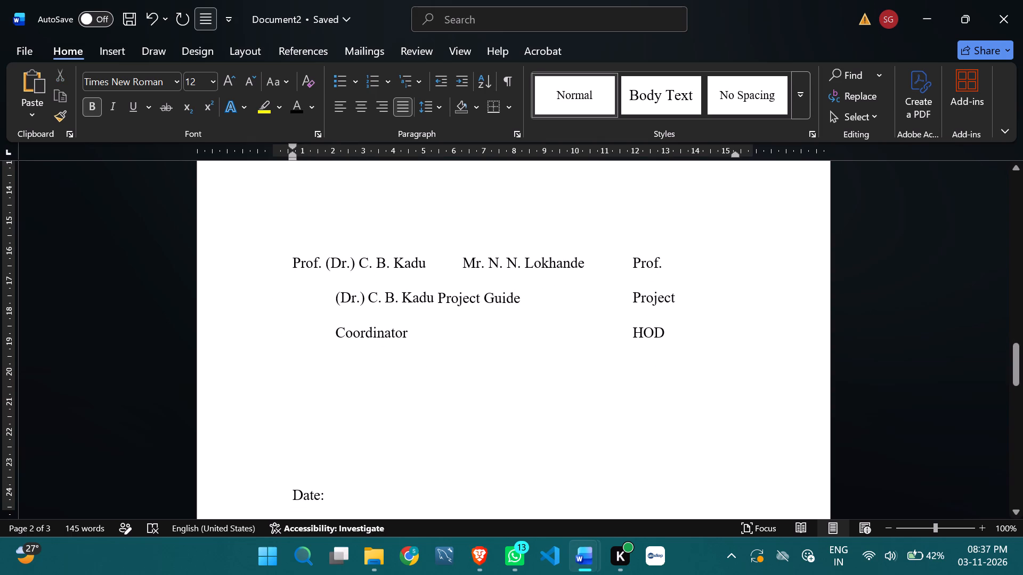
scroll(359, 309, down, 7)
scroll(360, 311, up, 3)
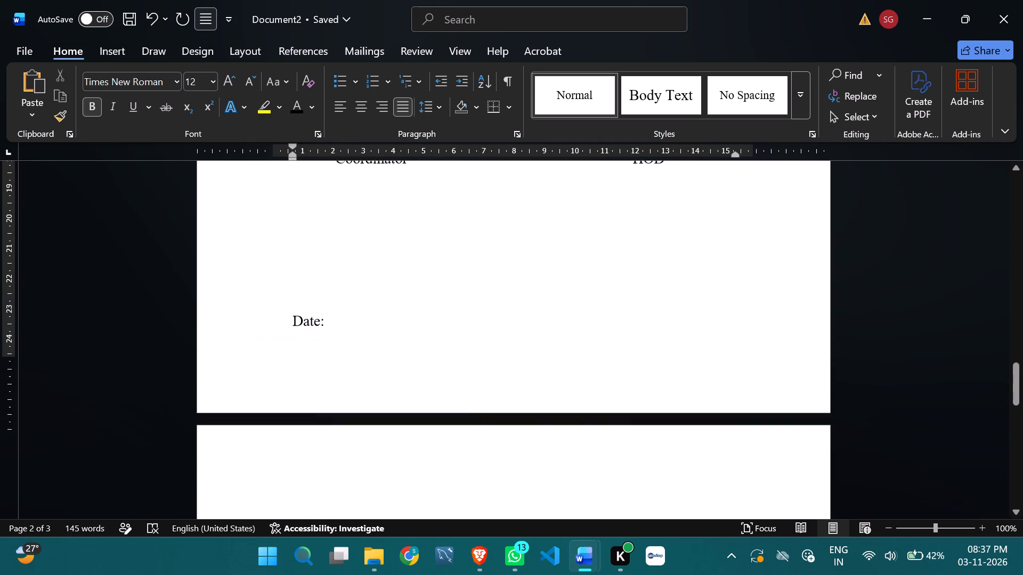
scroll(360, 311, up, 8)
drag(284, 401, 456, 458)
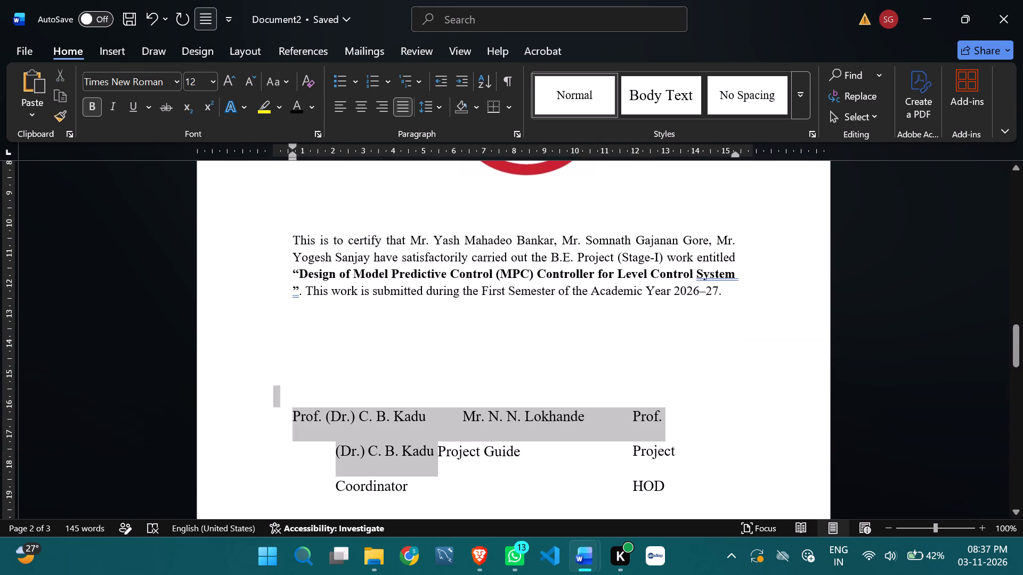
drag(456, 458, 491, 455)
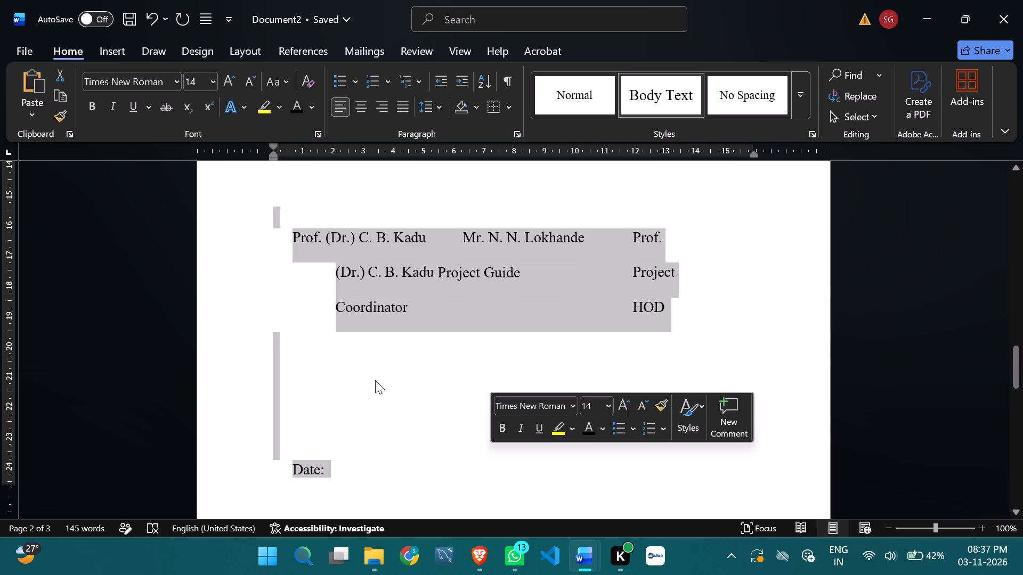
click(375, 380)
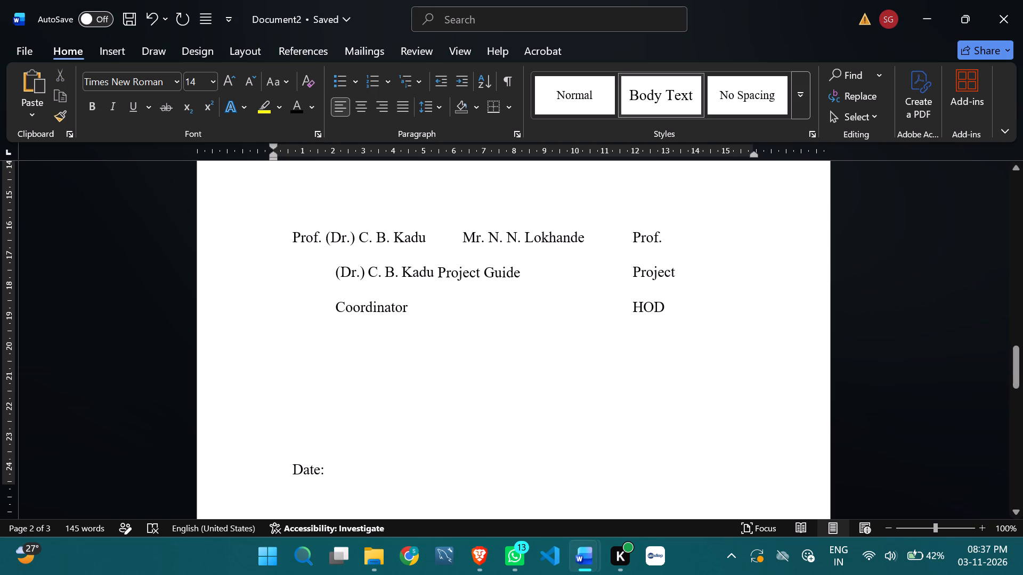
drag(292, 229, 437, 300)
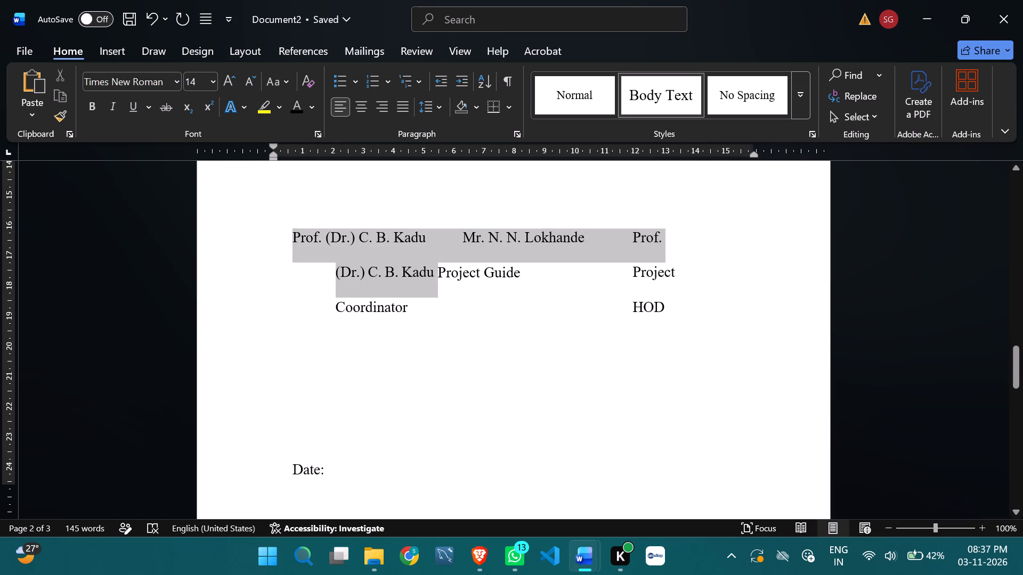
drag(437, 300, 446, 318)
key(BackSpace)
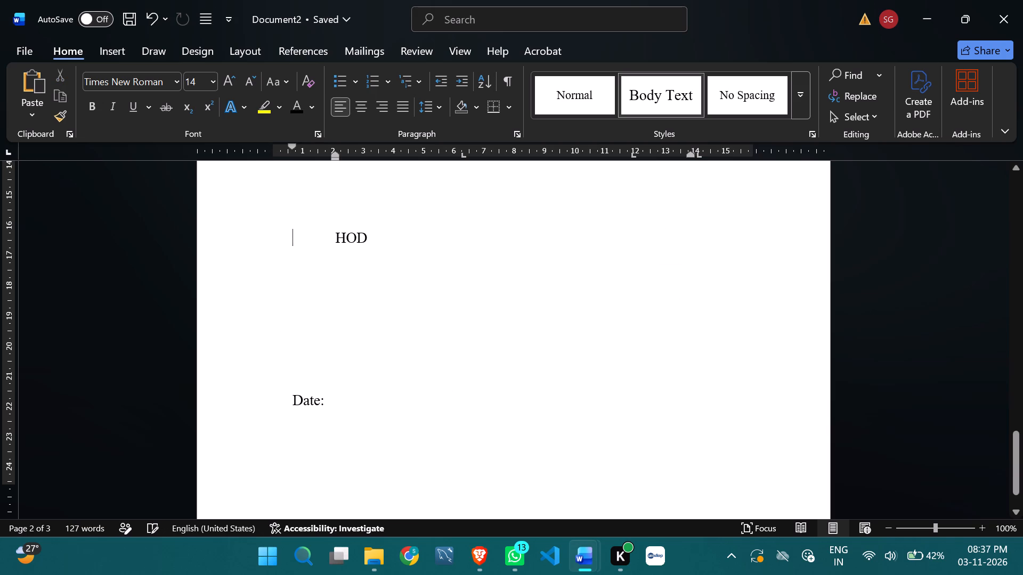
drag(338, 245, 393, 252)
key(BackSpace)
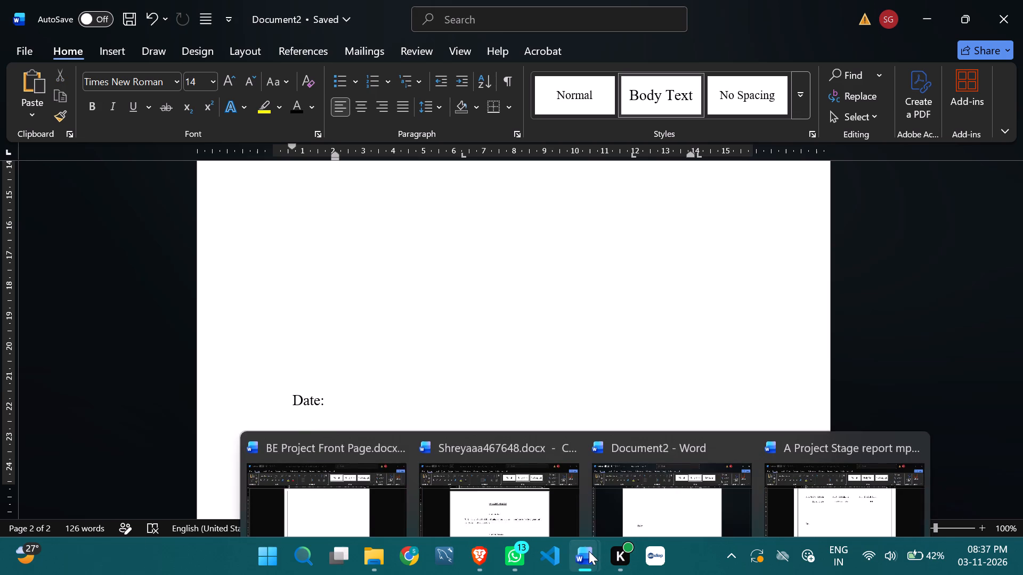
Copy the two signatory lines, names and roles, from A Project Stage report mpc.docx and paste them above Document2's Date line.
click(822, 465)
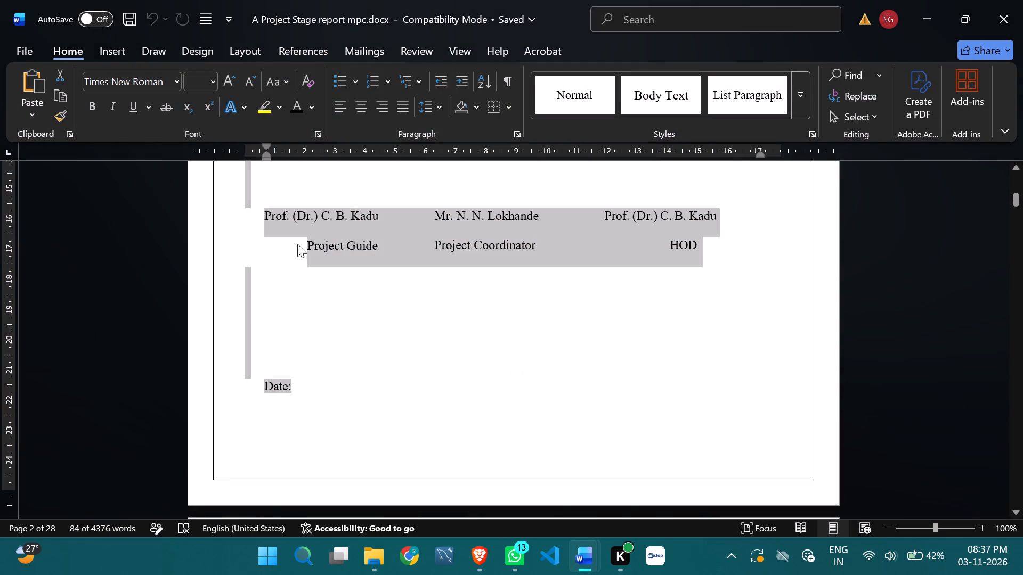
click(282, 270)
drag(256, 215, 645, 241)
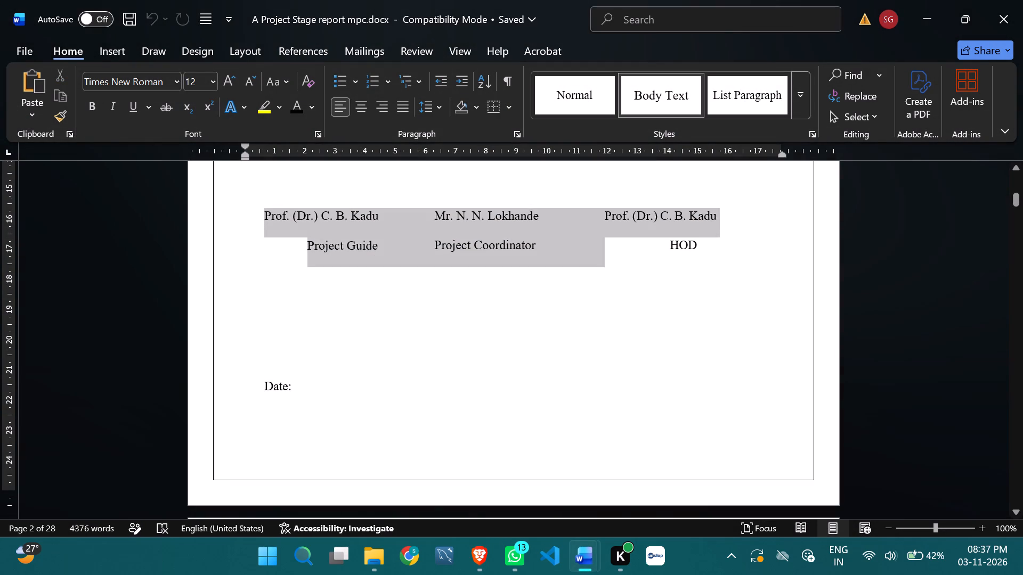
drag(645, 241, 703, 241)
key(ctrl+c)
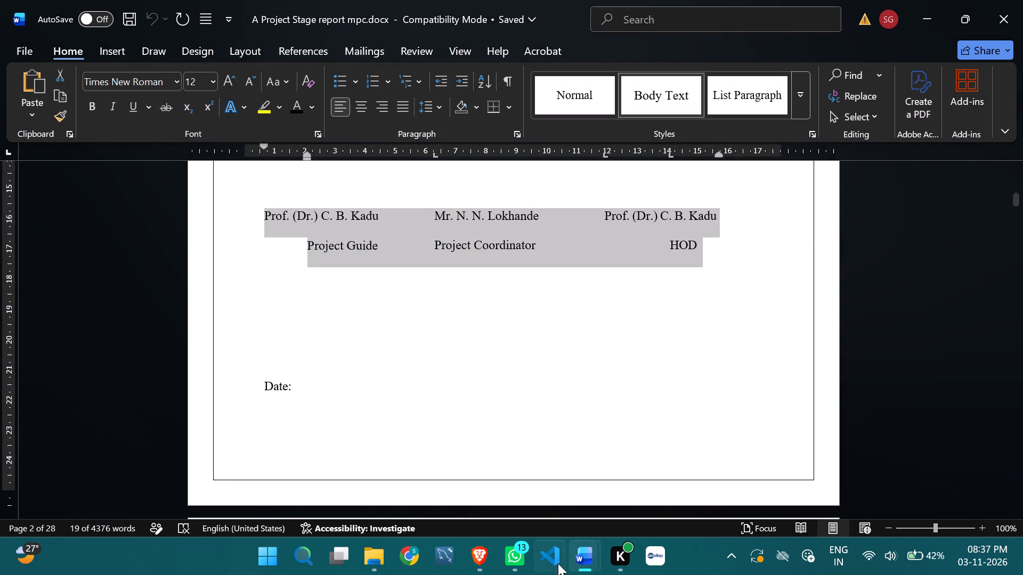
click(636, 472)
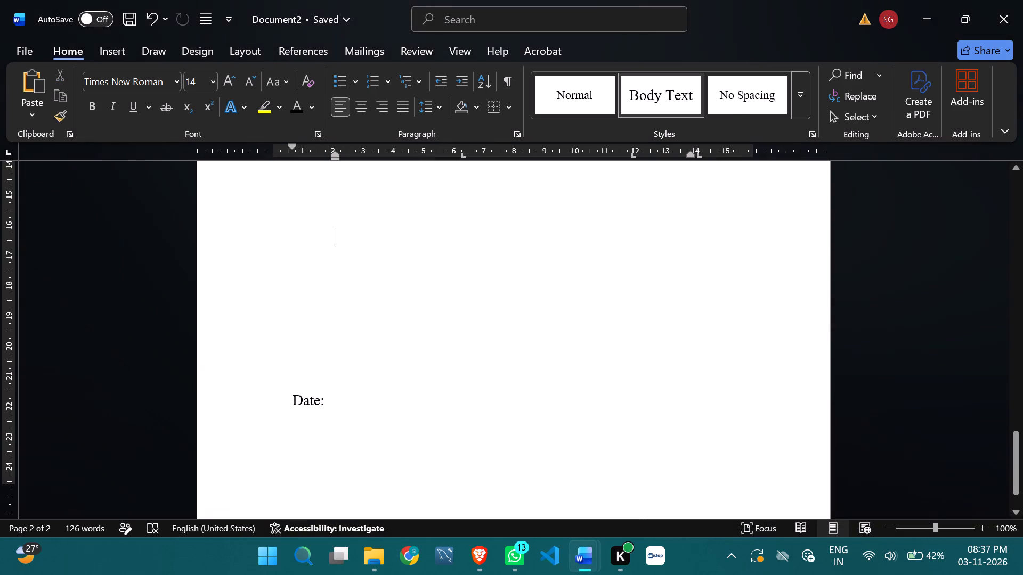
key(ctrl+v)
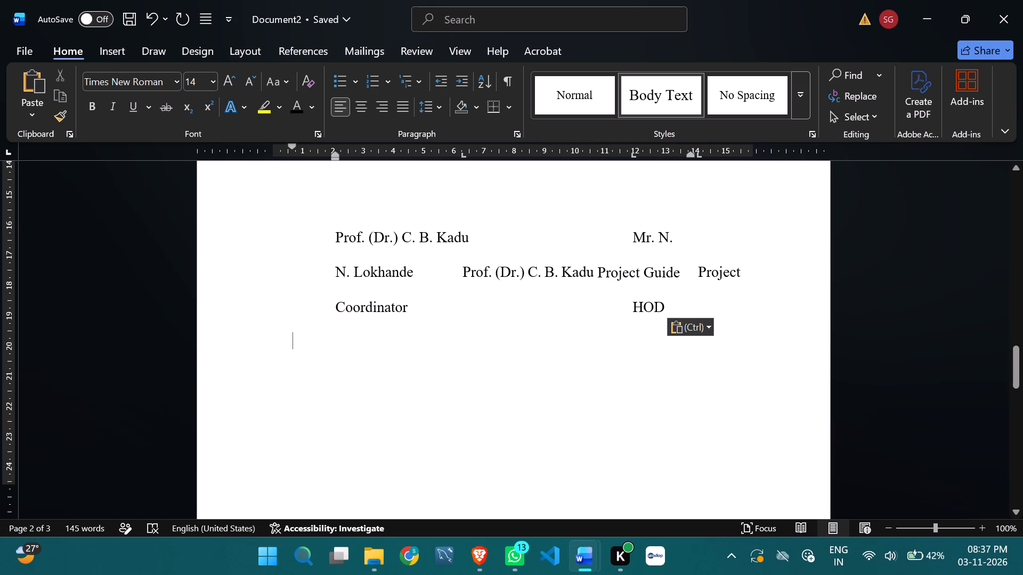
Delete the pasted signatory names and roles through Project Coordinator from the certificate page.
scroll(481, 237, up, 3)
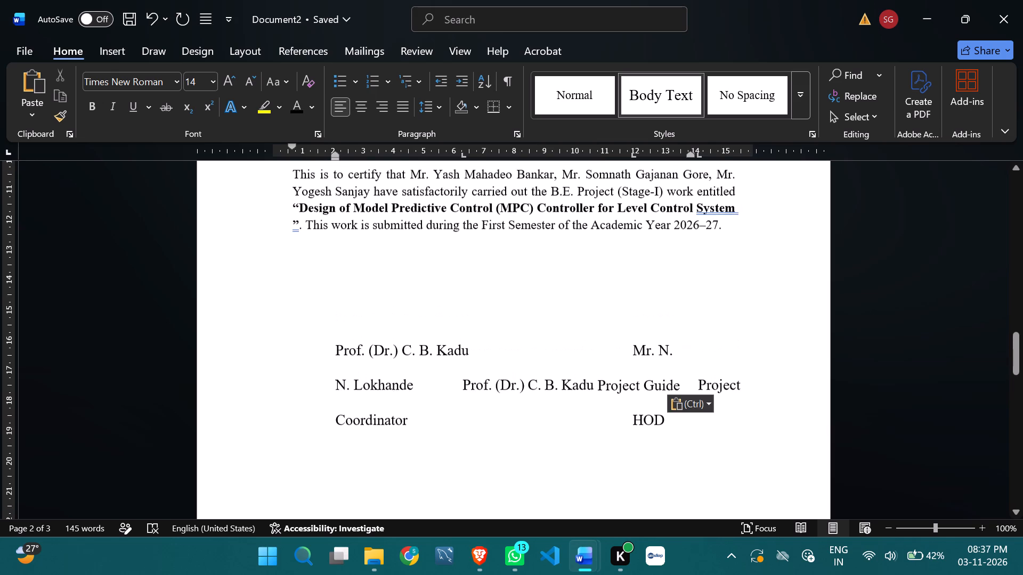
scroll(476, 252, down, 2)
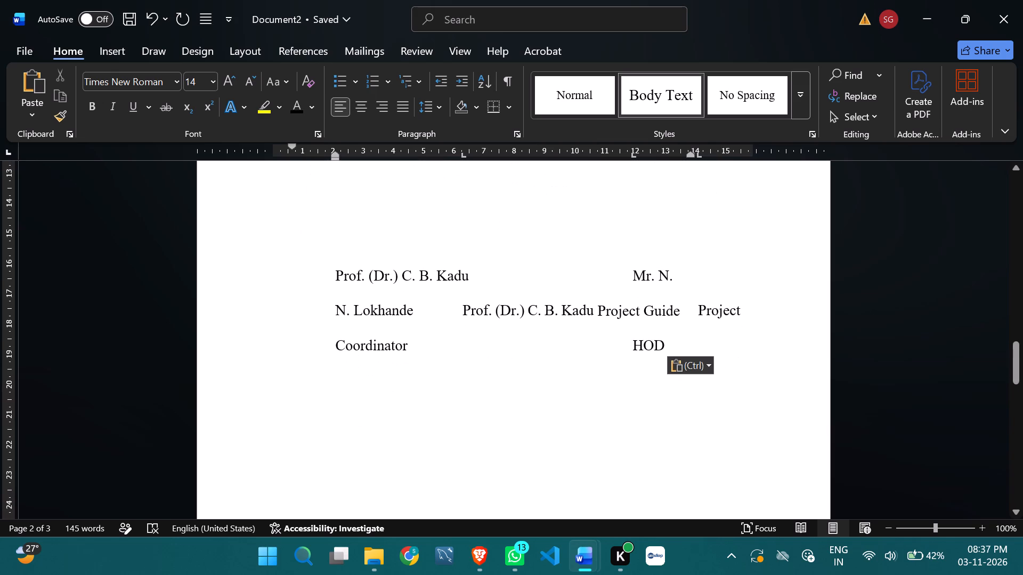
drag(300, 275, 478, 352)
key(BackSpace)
Review the layout of the title page and the certificate page headings in Document2.
scroll(466, 359, up, 5)
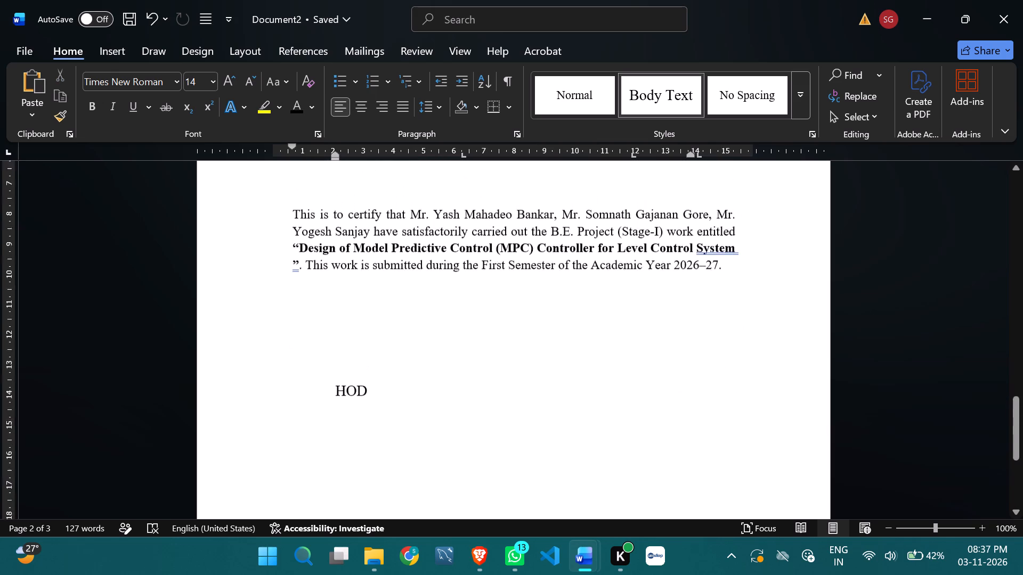
scroll(466, 359, up, 20)
scroll(466, 359, up, 3)
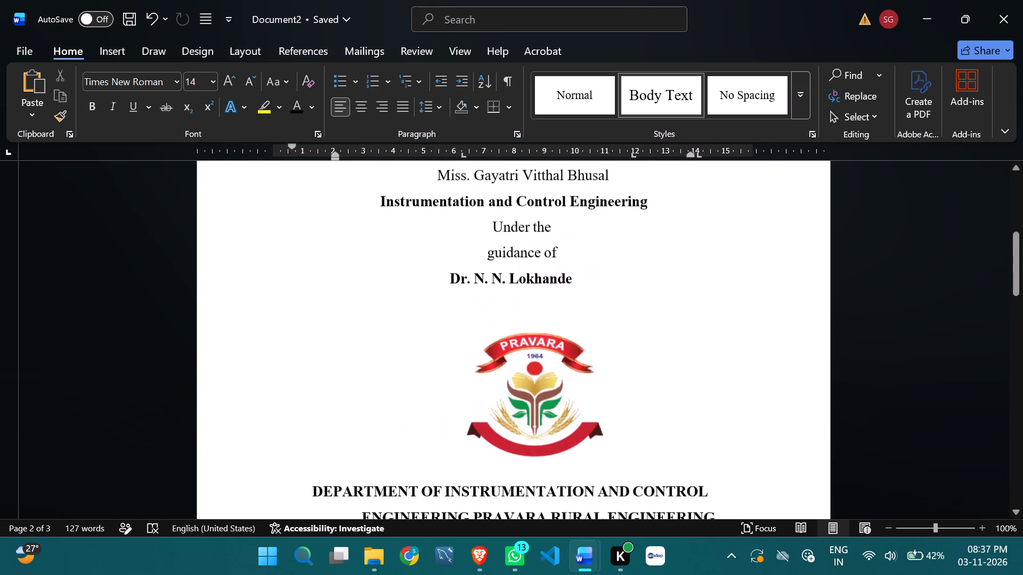
scroll(466, 351, up, 9)
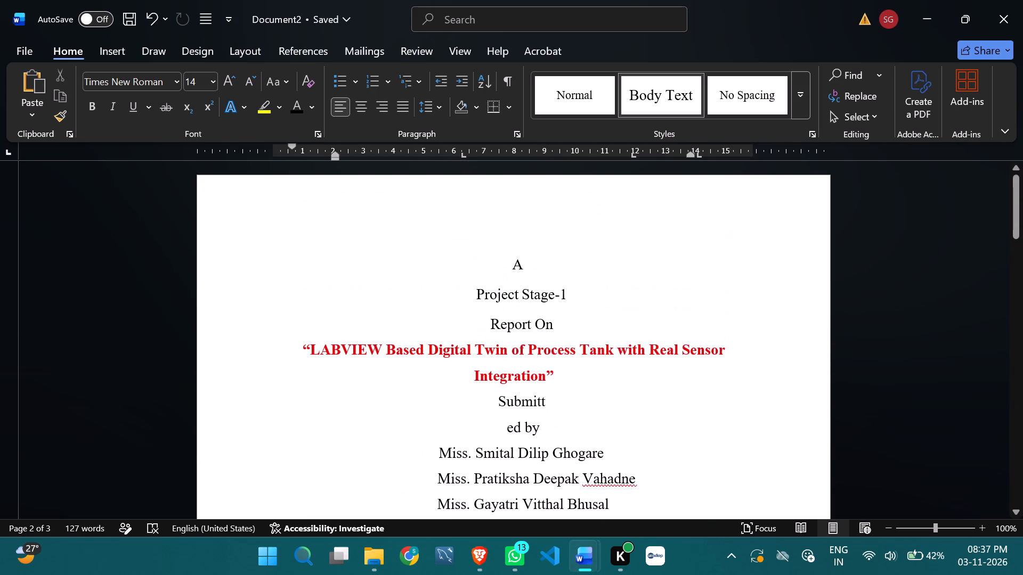
scroll(467, 340, down, 13)
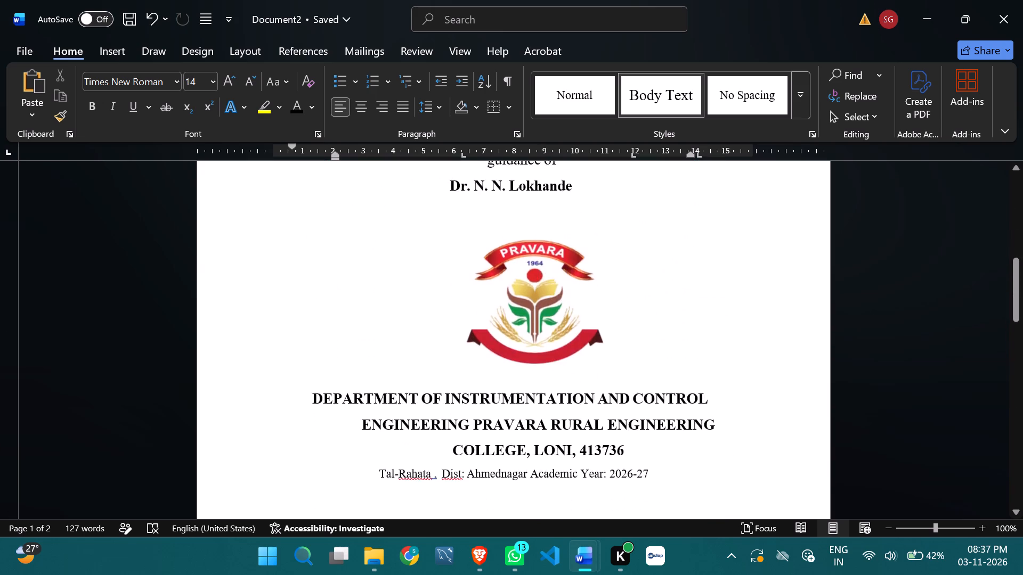
scroll(465, 344, down, 7)
scroll(333, 380, down, 3)
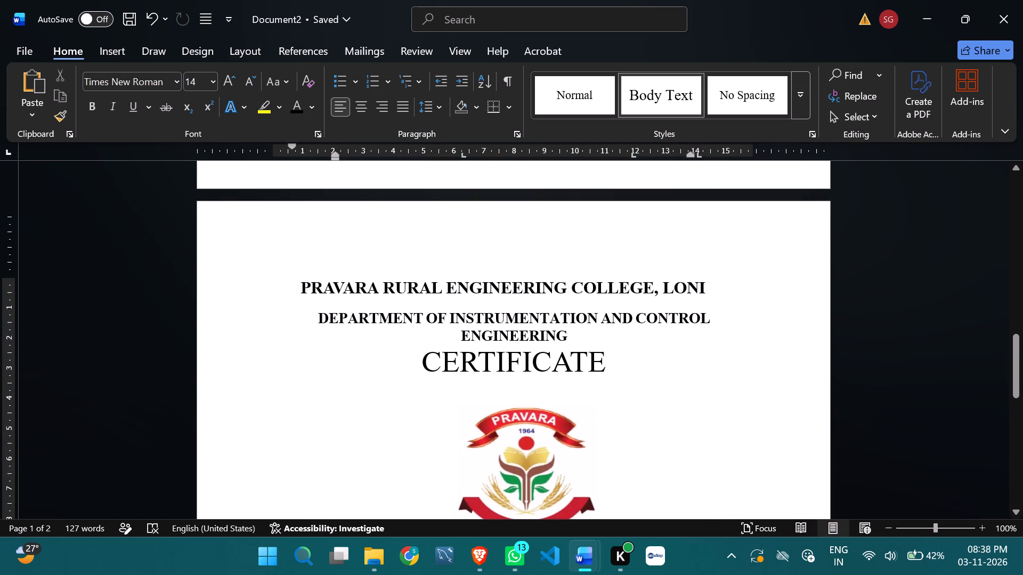
Review the certificate page from the college heading down to the signatory area.
click(289, 285)
click(288, 284)
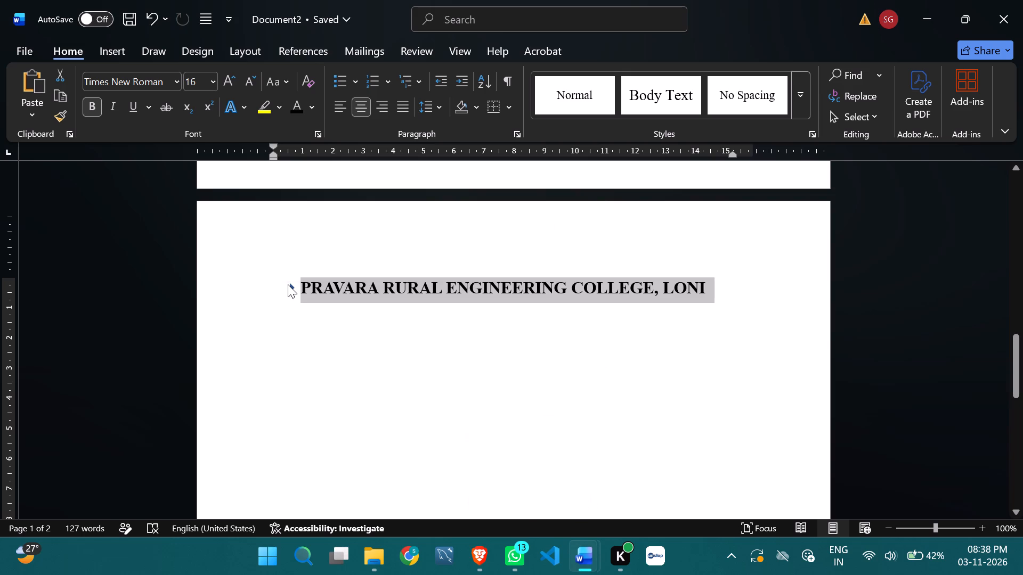
scroll(307, 284, down, 5)
scroll(319, 243, down, 3)
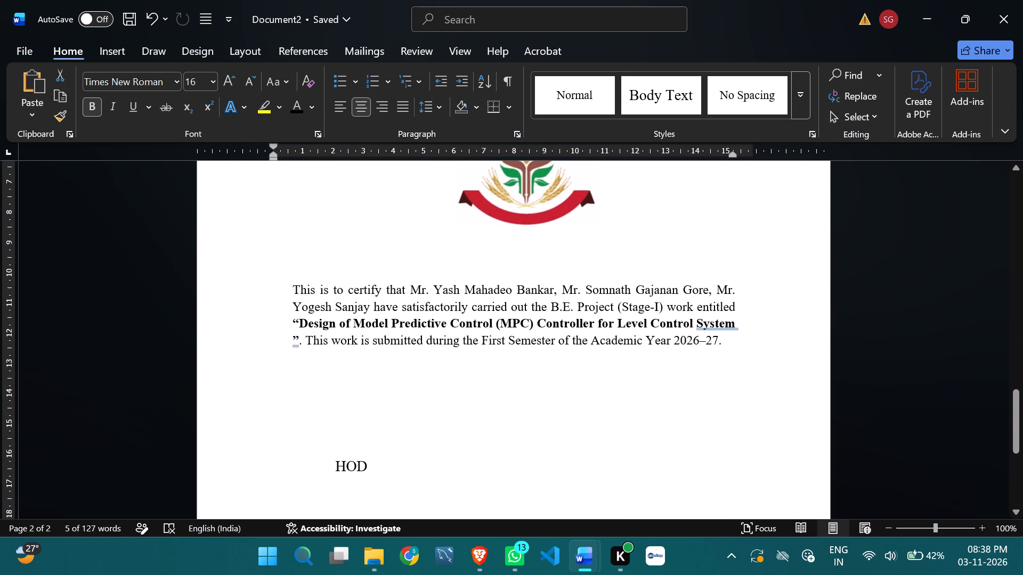
scroll(319, 261, down, 3)
scroll(332, 286, up, 10)
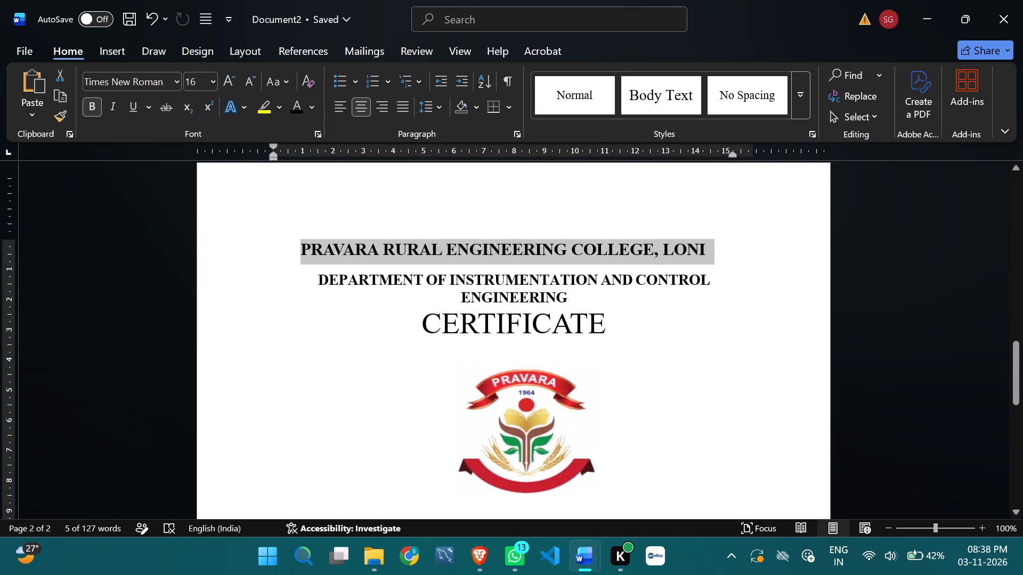
Delete the leftover HOD label below the certificate paragraph.
scroll(332, 286, down, 10)
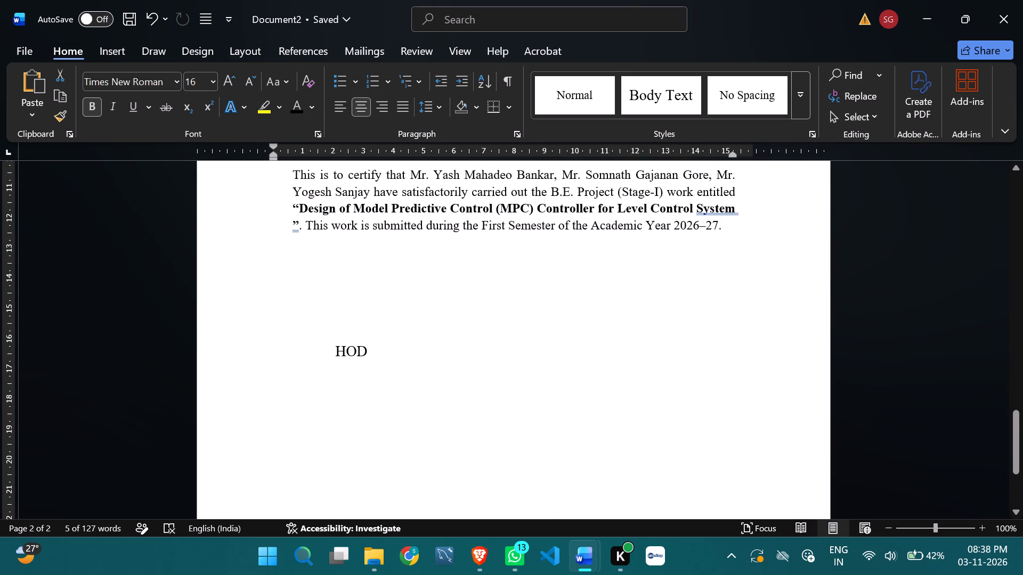
drag(335, 356, 401, 357)
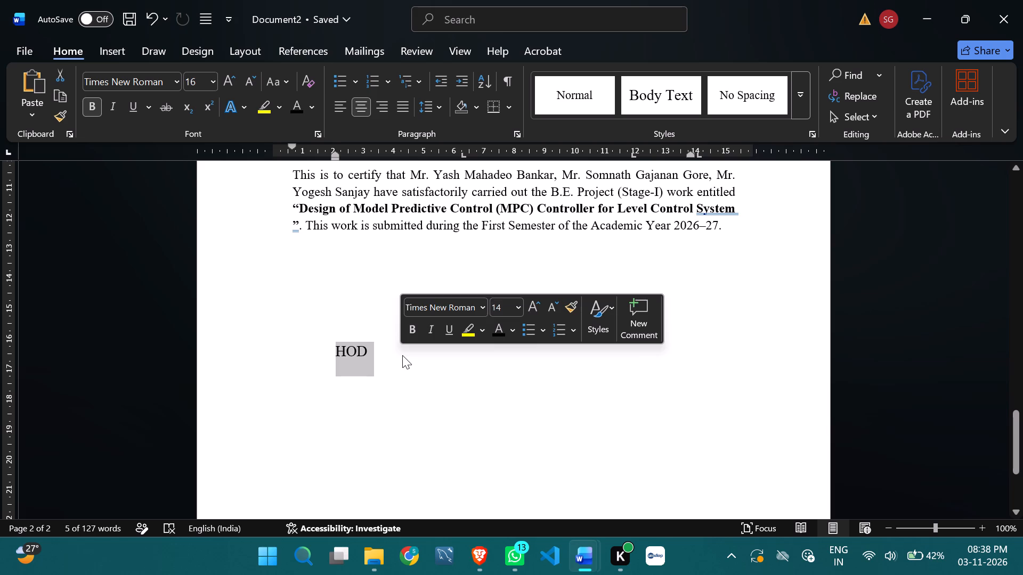
key(BackSpace)
Copy only the line of three signatory names from A Project Stage report mpc.docx and paste it above Document2's Date line.
scroll(394, 358, down, 8)
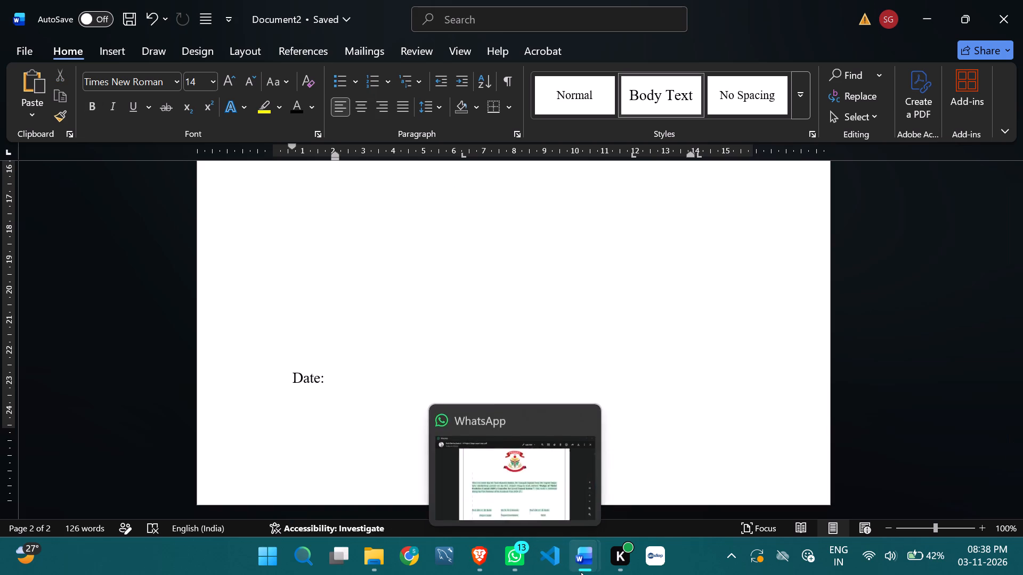
click(652, 484)
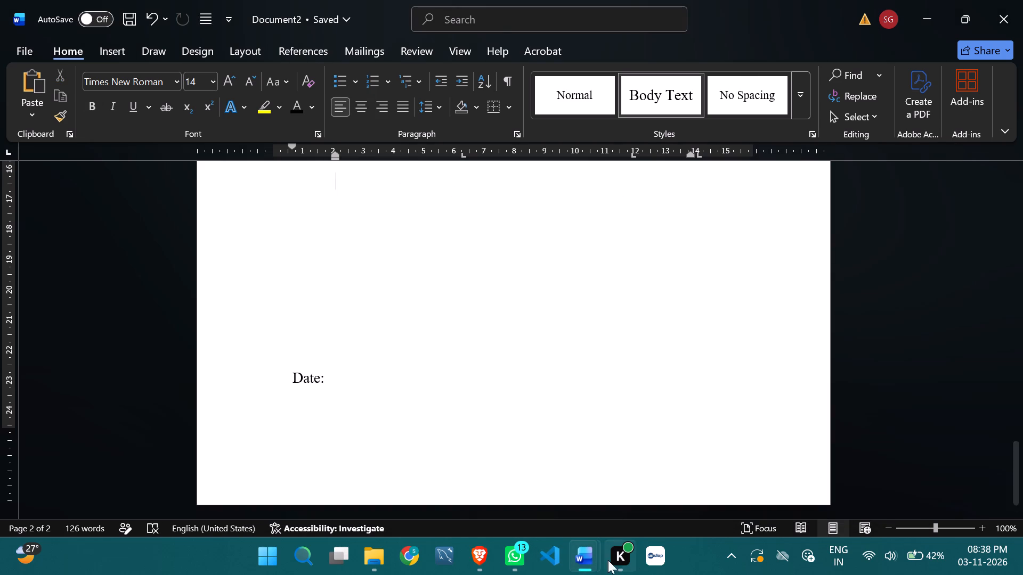
click(574, 564)
click(807, 480)
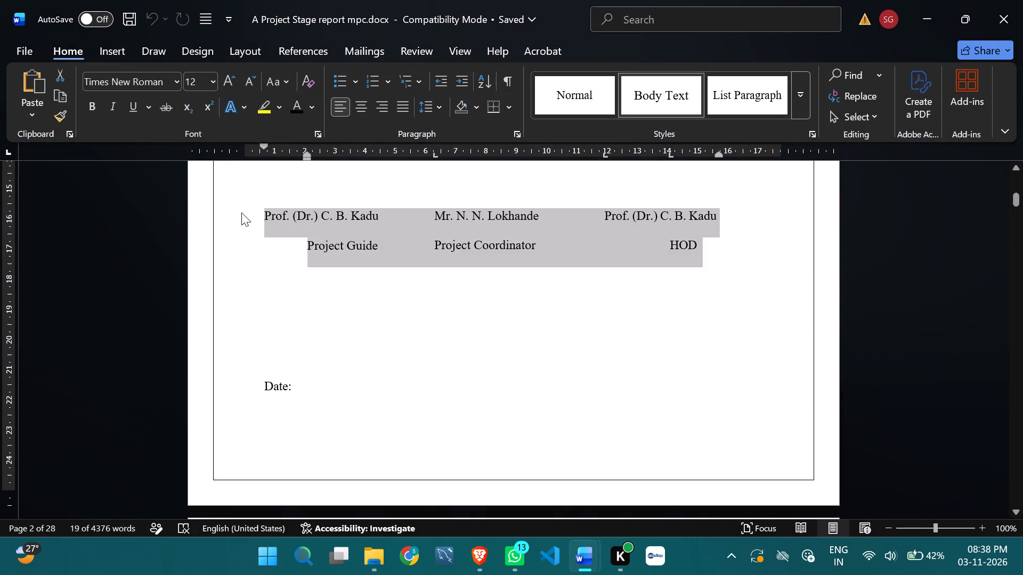
click(247, 210)
drag(262, 215, 377, 245)
click(377, 245)
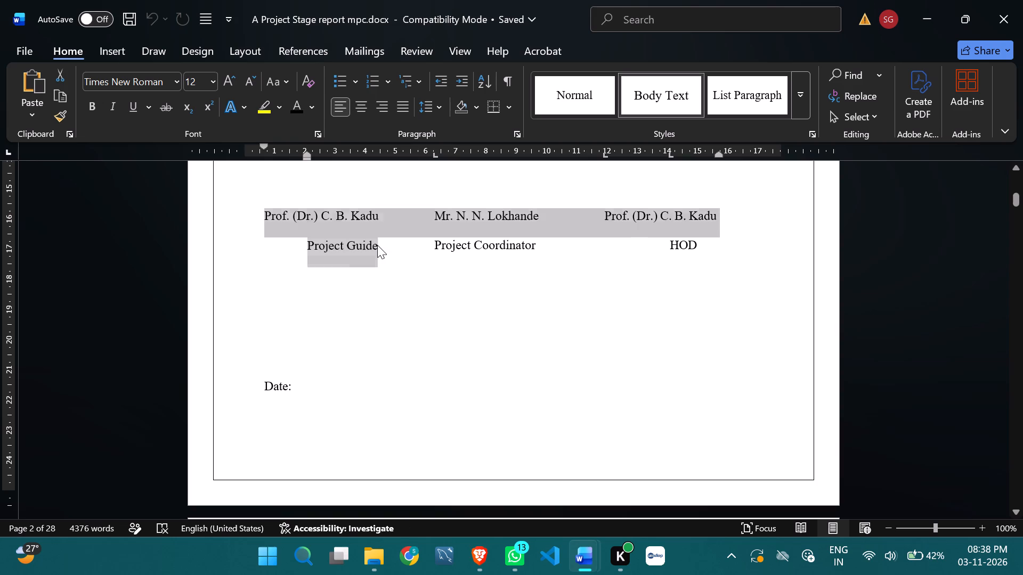
drag(382, 249, 349, 220)
click(345, 278)
drag(254, 209, 731, 222)
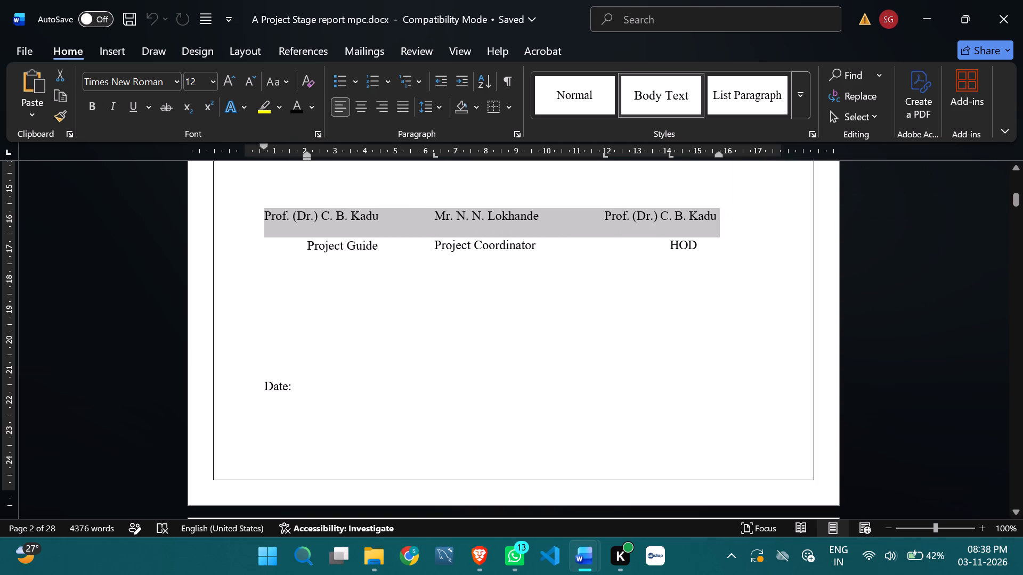
key(ctrl+c)
click(677, 491)
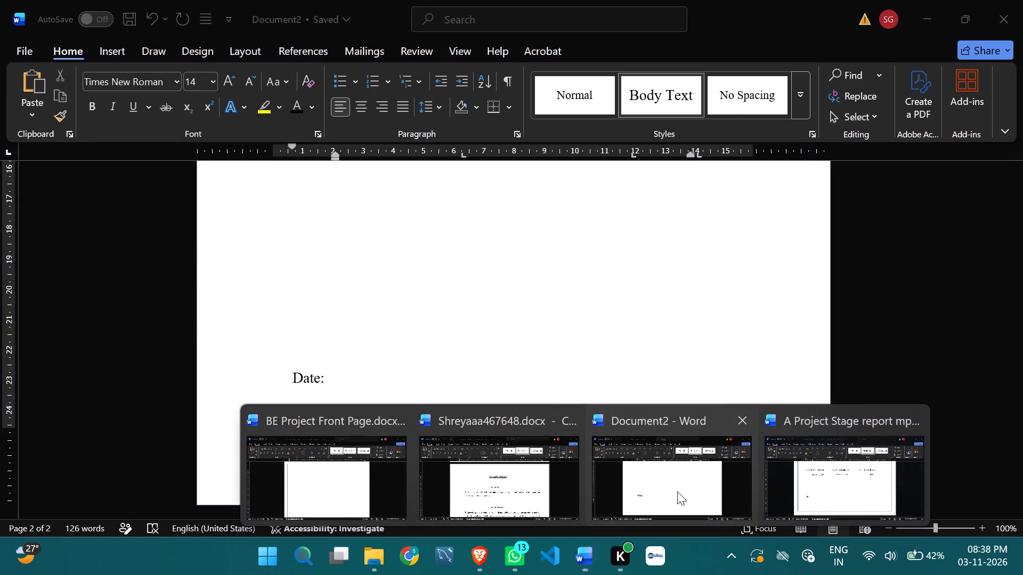
key(ctrl+v)
Change the alignment of the pasted signatory names line to justified.
scroll(347, 360, up, 4)
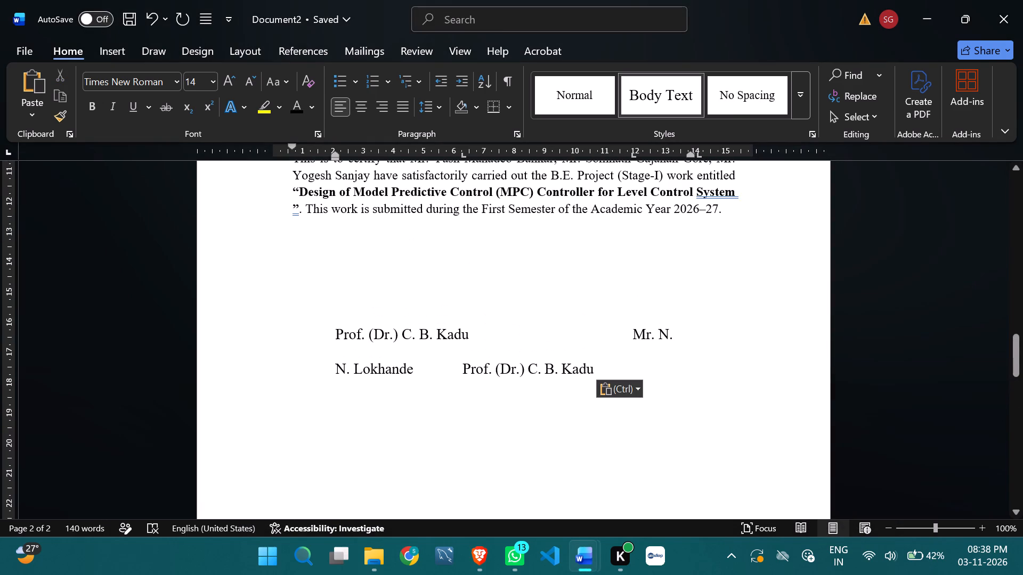
drag(474, 333, 294, 322)
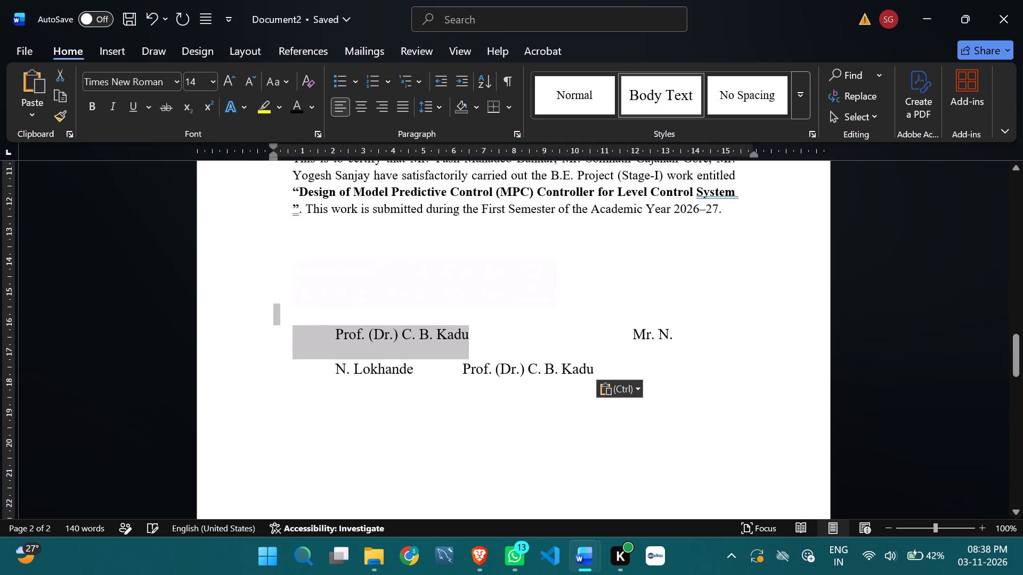
click(337, 104)
click(340, 347)
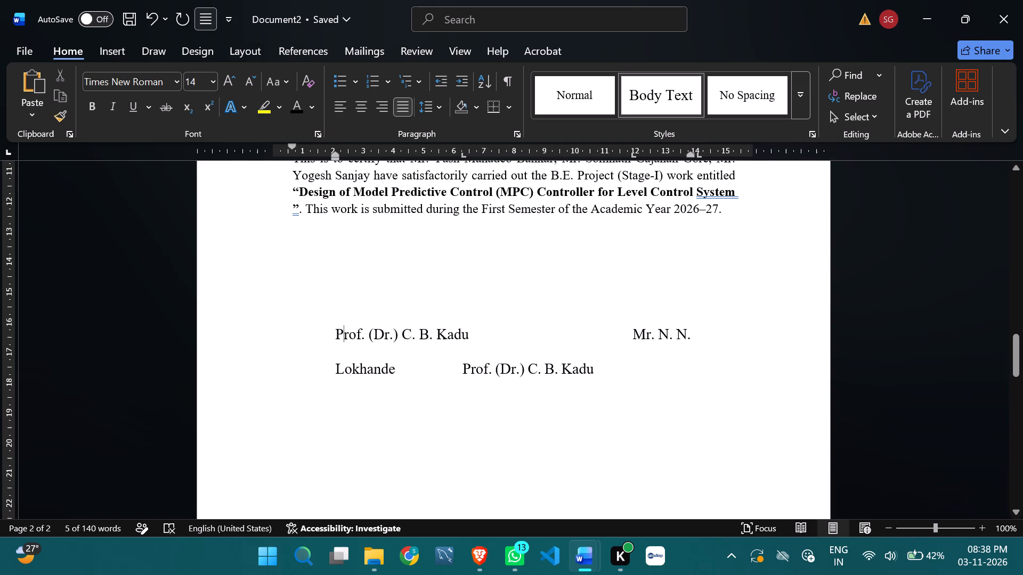
Remove the signatory names line's left indent and the blank space above it, and add two new line breaks before it.
click(329, 341)
key(BackSpace)
key(BackSpace)
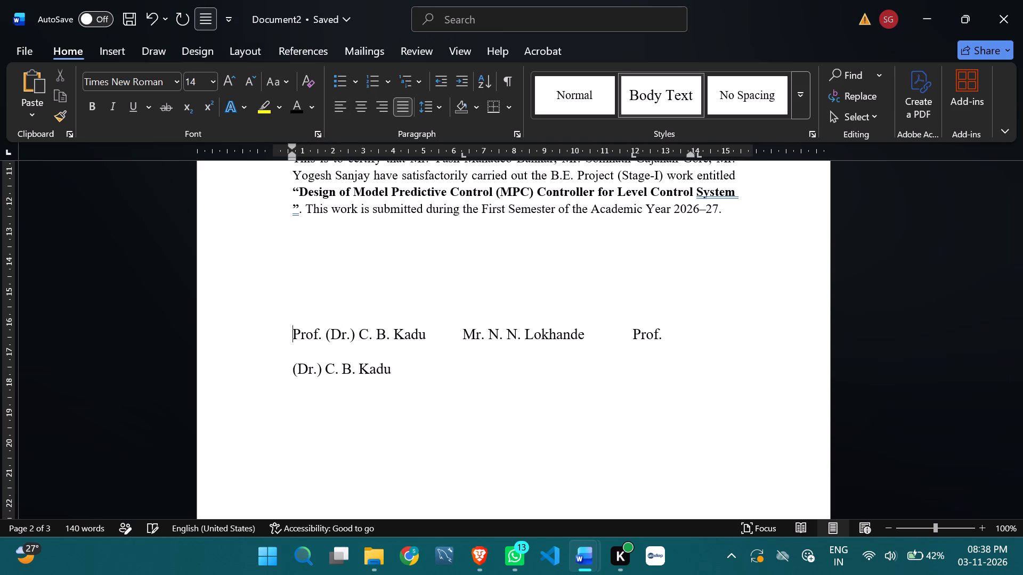
key(BackSpace)
key(BackSpace)
key(BackSpace)
key(BackSpace)
key(BackSpace)
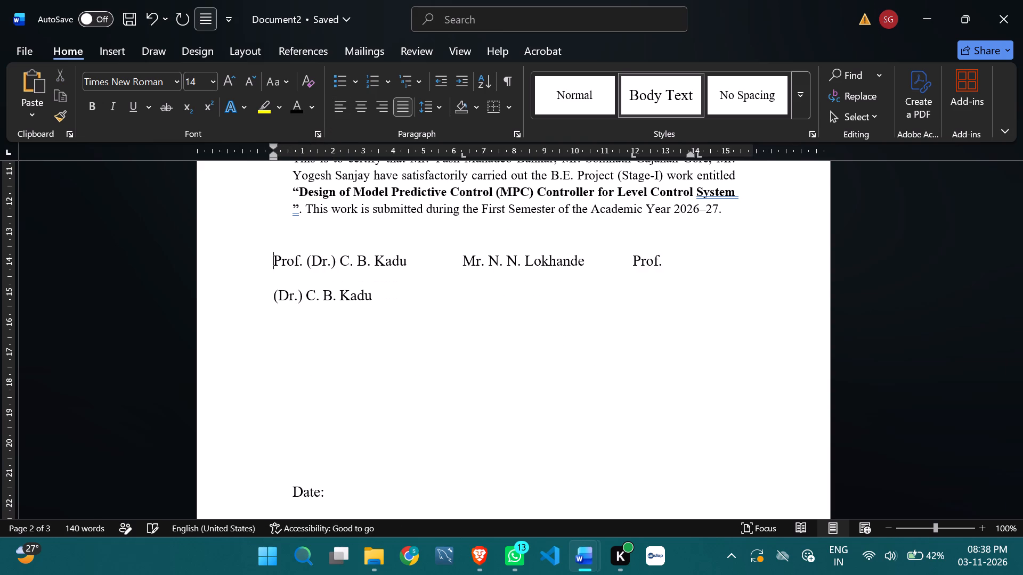
key(Return)
key(Return)
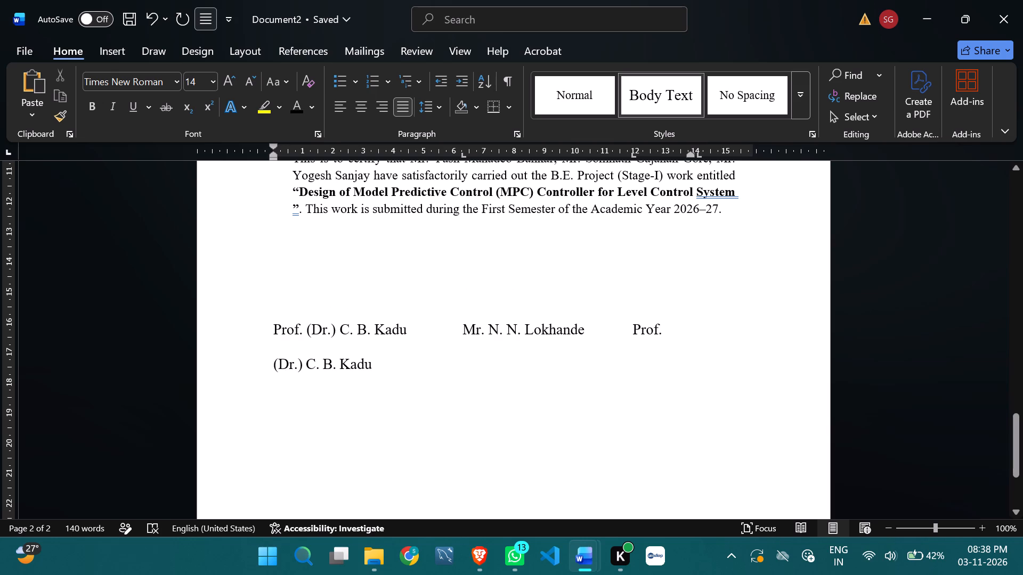
Replace the tab between the Project Guide's and Project Coordinator's names with three spaces.
click(409, 330)
click(461, 332)
key(backslash)
key(BackSpace)
key(BackSpace)
key(space)
key(space)
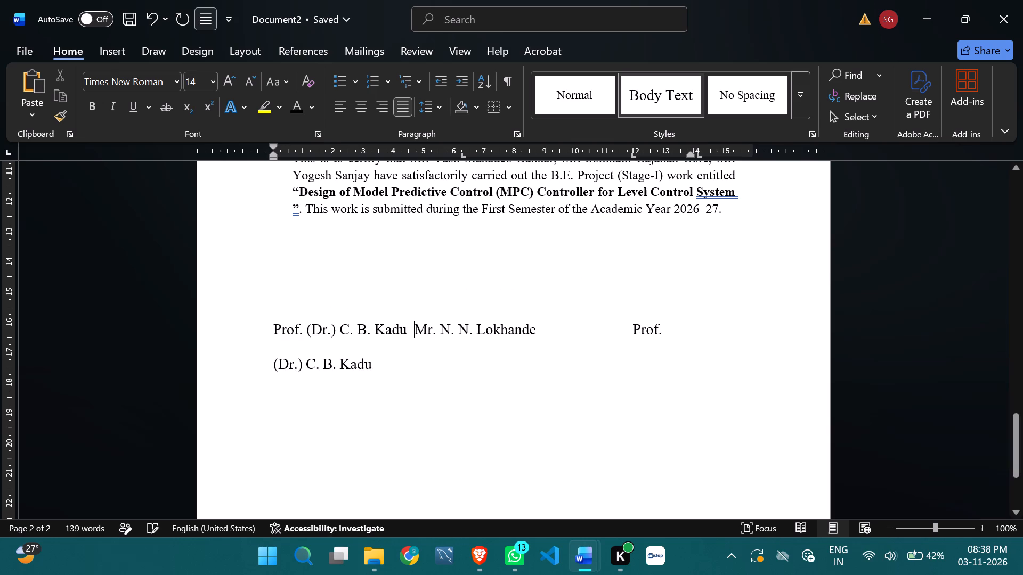
key(space)
Replace the tab before the HOD's name with spaces, adjusting their number so all three signatory names fit on one line.
click(622, 326)
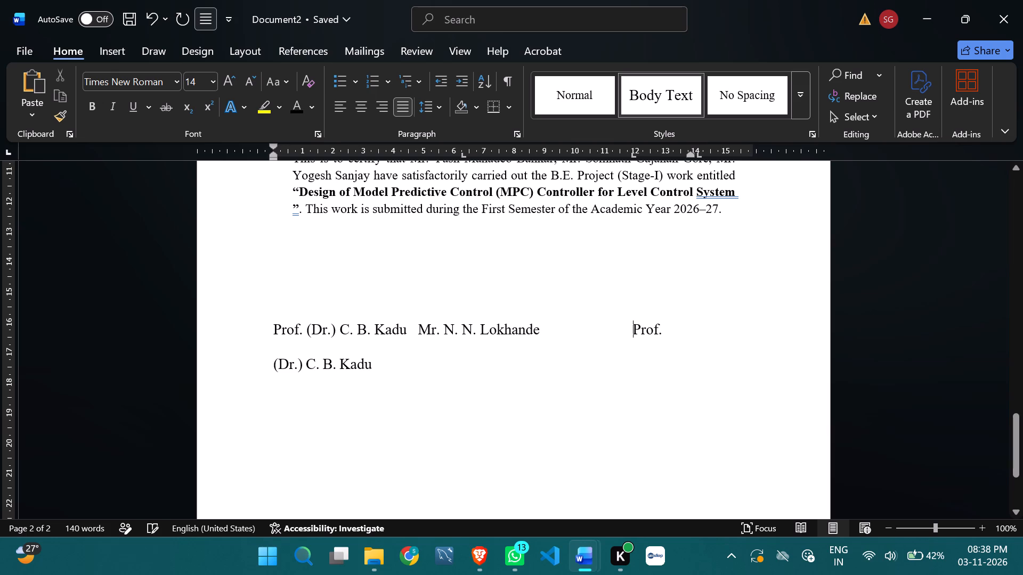
key(BackSpace)
key(space)
key(space)
key(space)
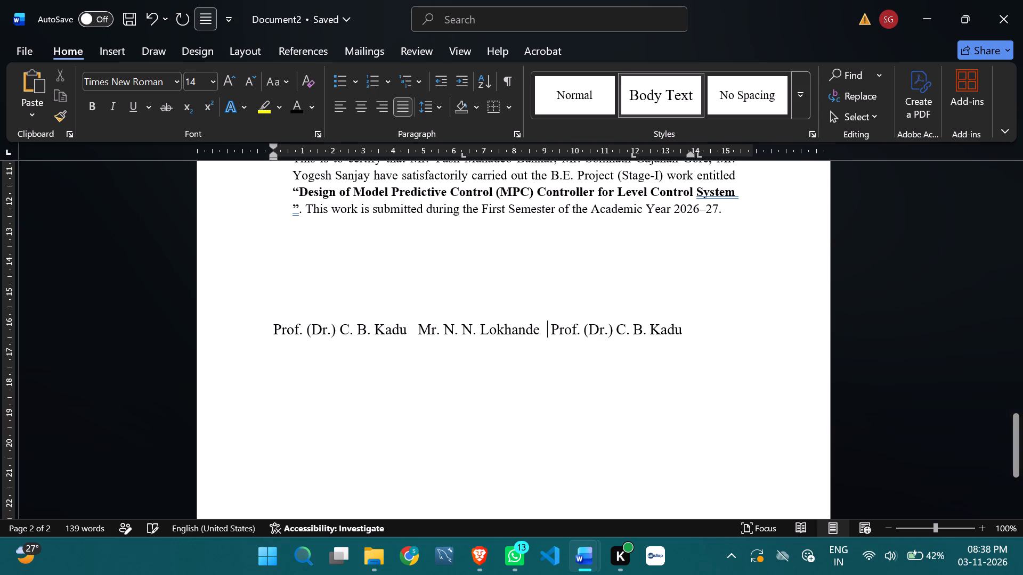
key(space)
key(space)
key(space)
key(space)
key(space)
key(space)
key(space)
key(space)
key(space)
key(space)
key(space)
key(space)
key(space)
key(space)
key(space)
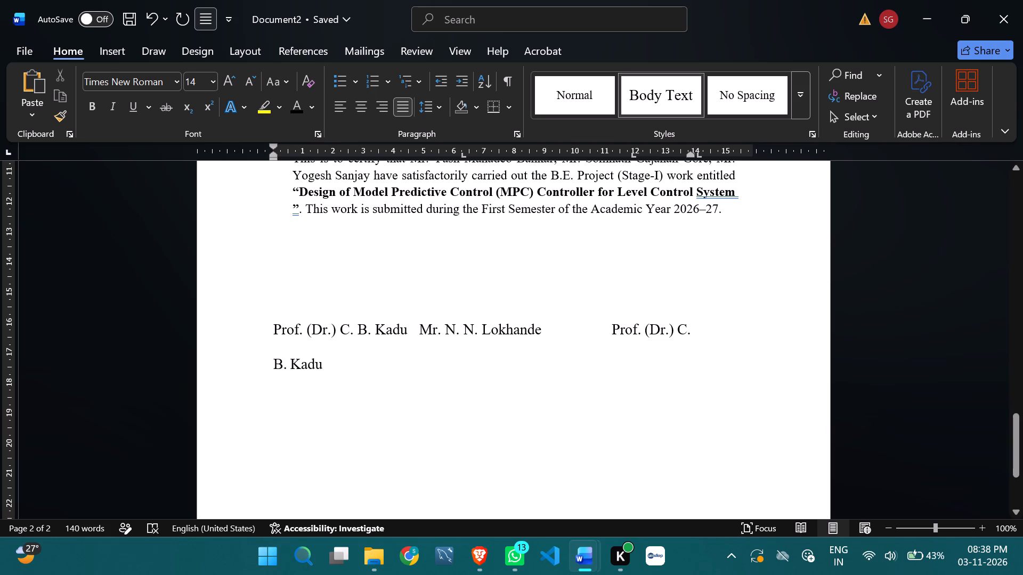
key(BackSpace)
key(BackSpace)
key(BackSpace)
key(BackSpace)
key(BackSpace)
key(BackSpace)
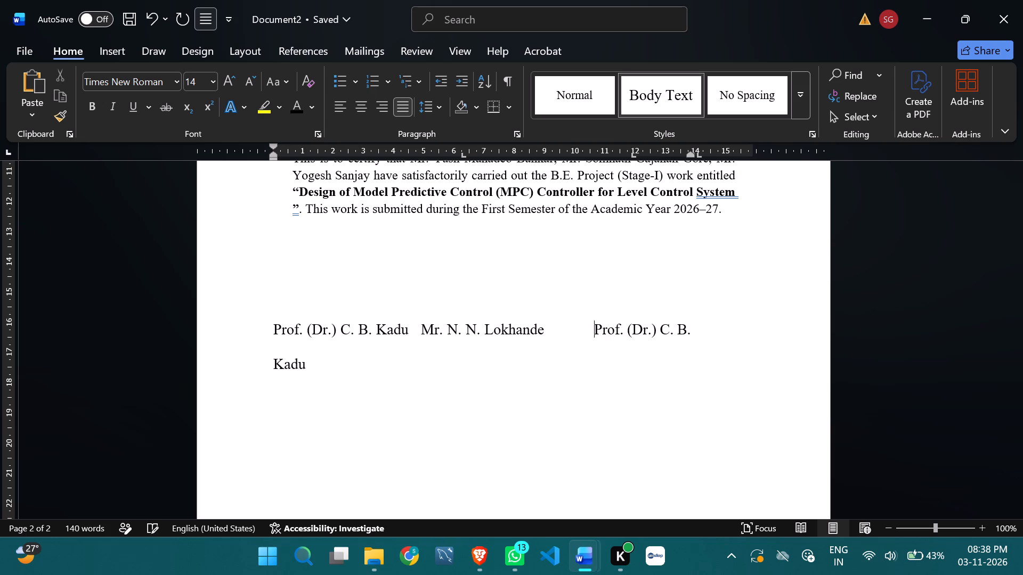
key(BackSpace)
key(BackSpace)
key(BackSpace)
key(BackSpace)
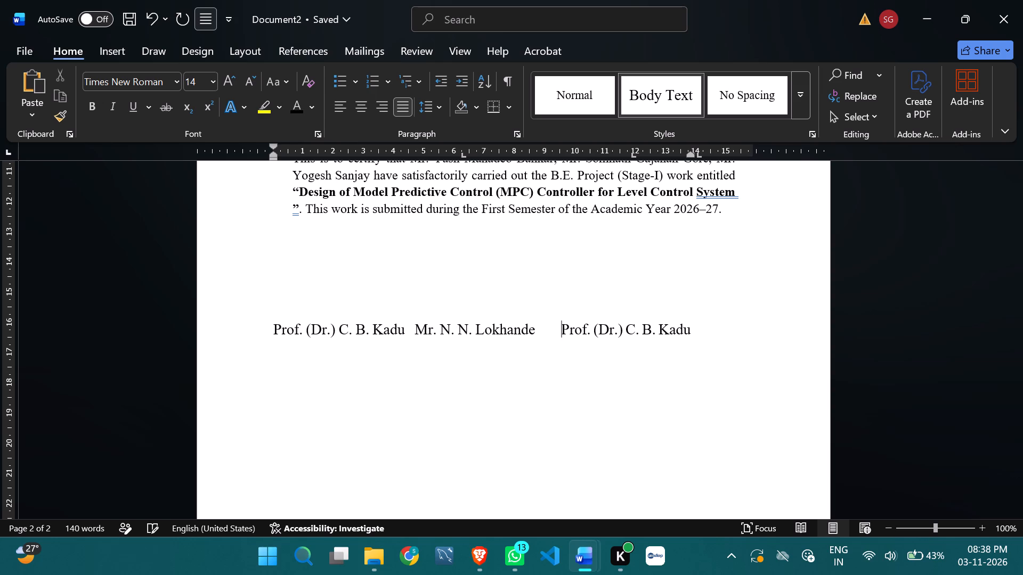
Widen the gap between the Project Guide's and Project Coordinator's names with additional spaces.
click(415, 328)
key(space)
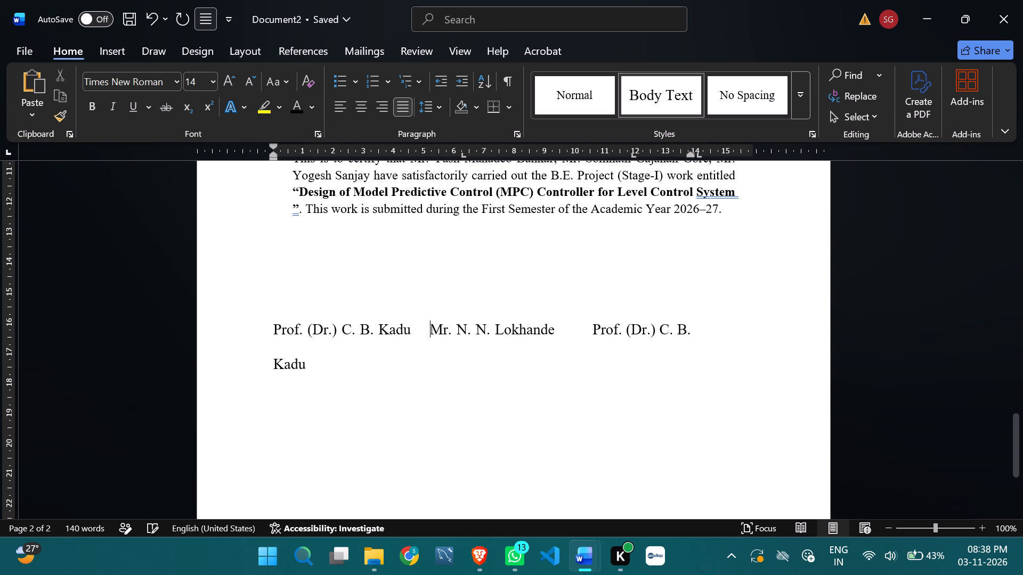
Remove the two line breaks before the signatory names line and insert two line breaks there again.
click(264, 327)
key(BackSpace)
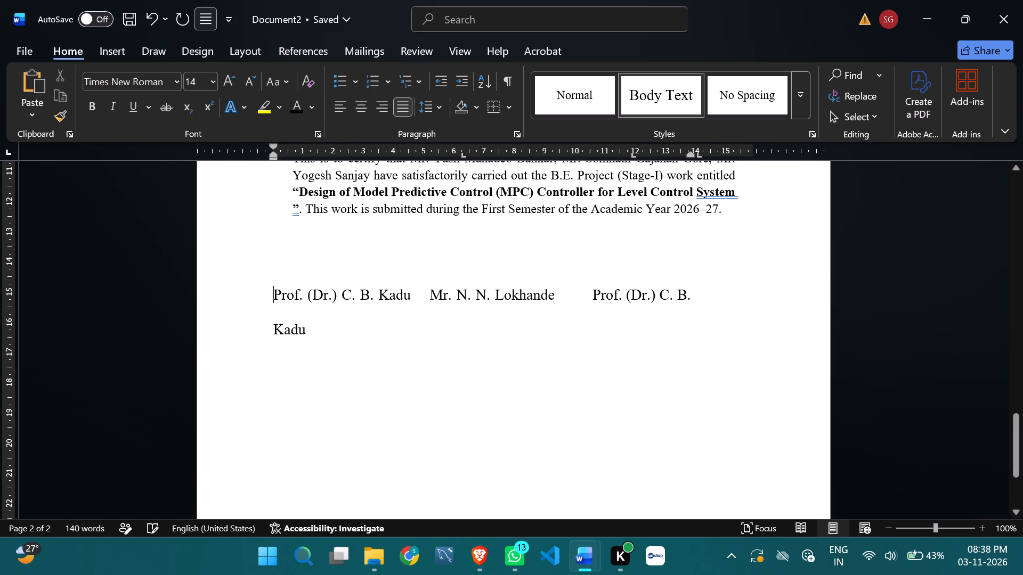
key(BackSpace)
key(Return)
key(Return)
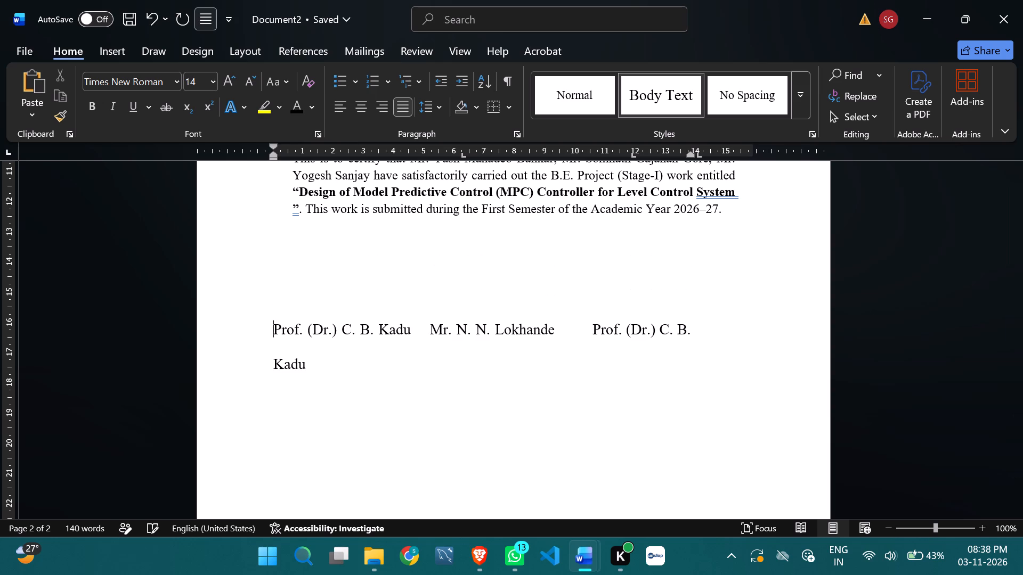
Reduce the spaces between the Project Coordinator's and HOD's names so all three signatory names fit on one line.
click(585, 332)
key(BackSpace)
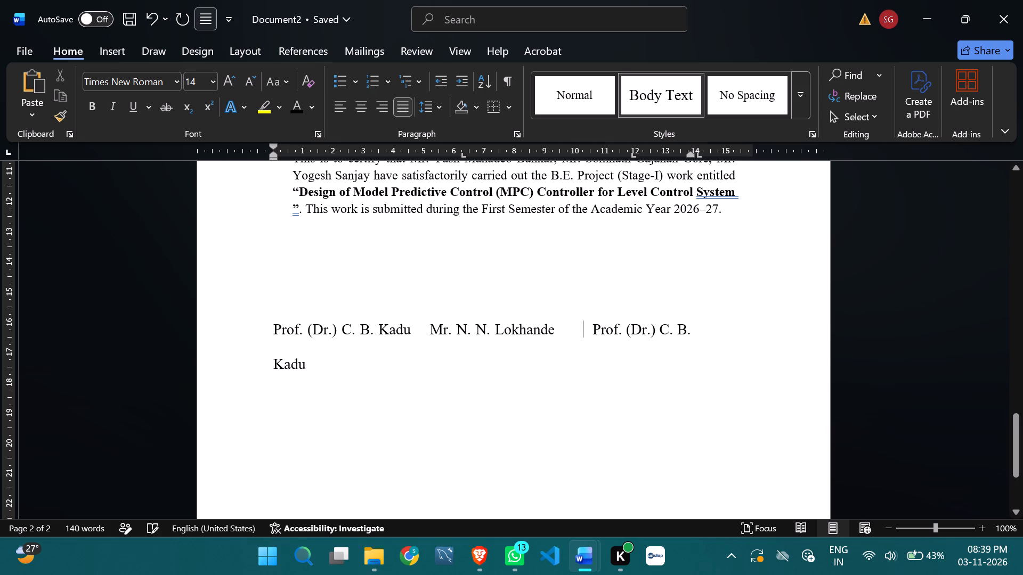